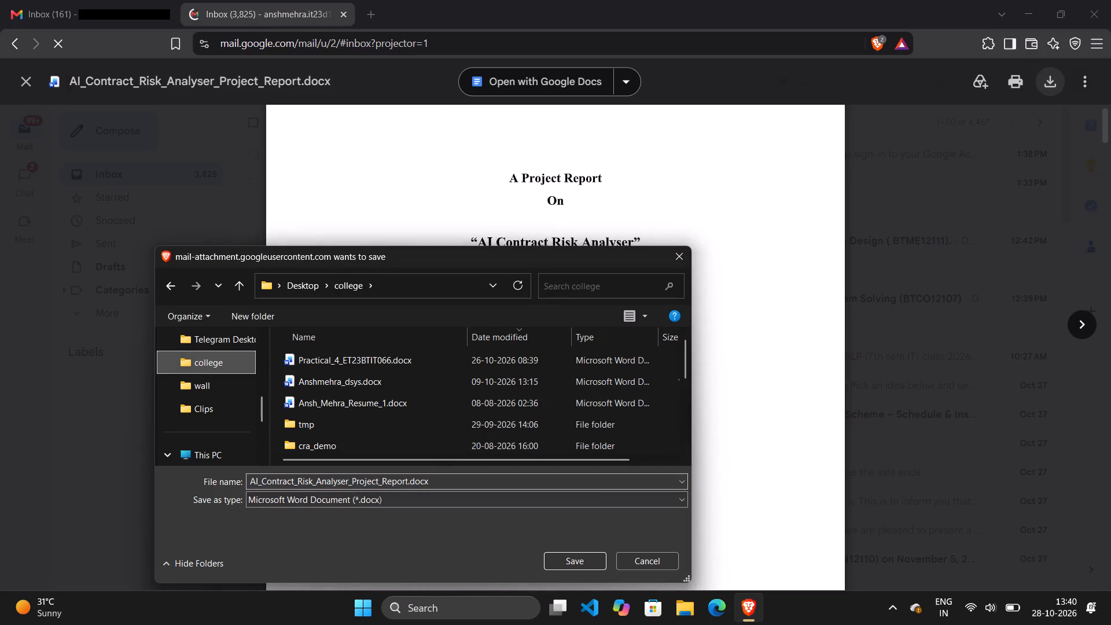
Set the save type for the AI_Contract_Risk_Analyser_Project_Report.docx download to All Files (*.*).
click(434, 502)
click(337, 531)
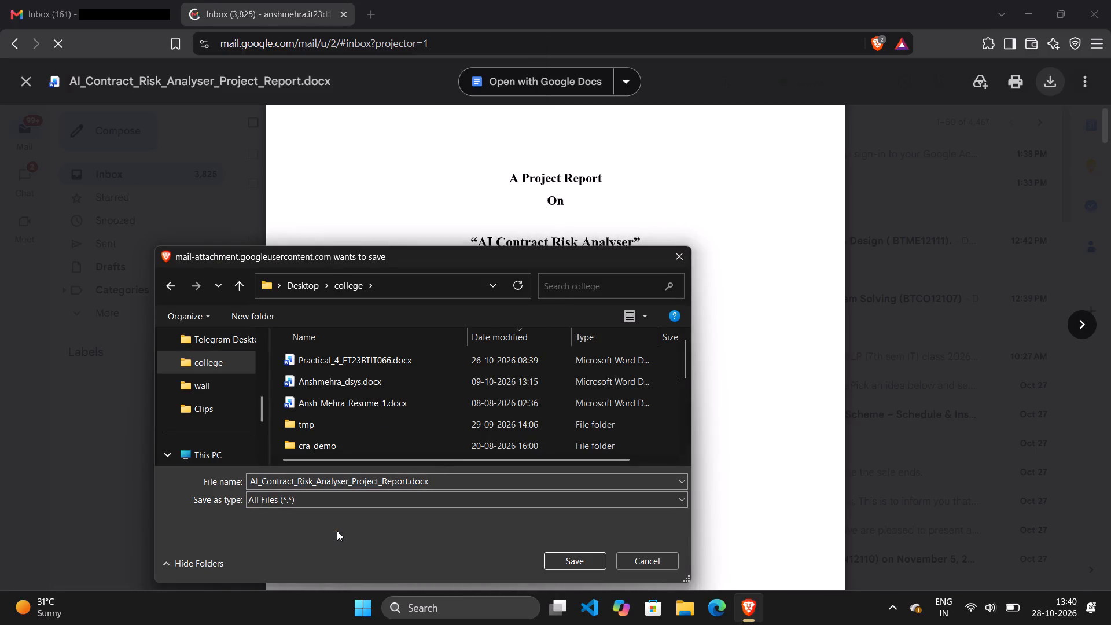
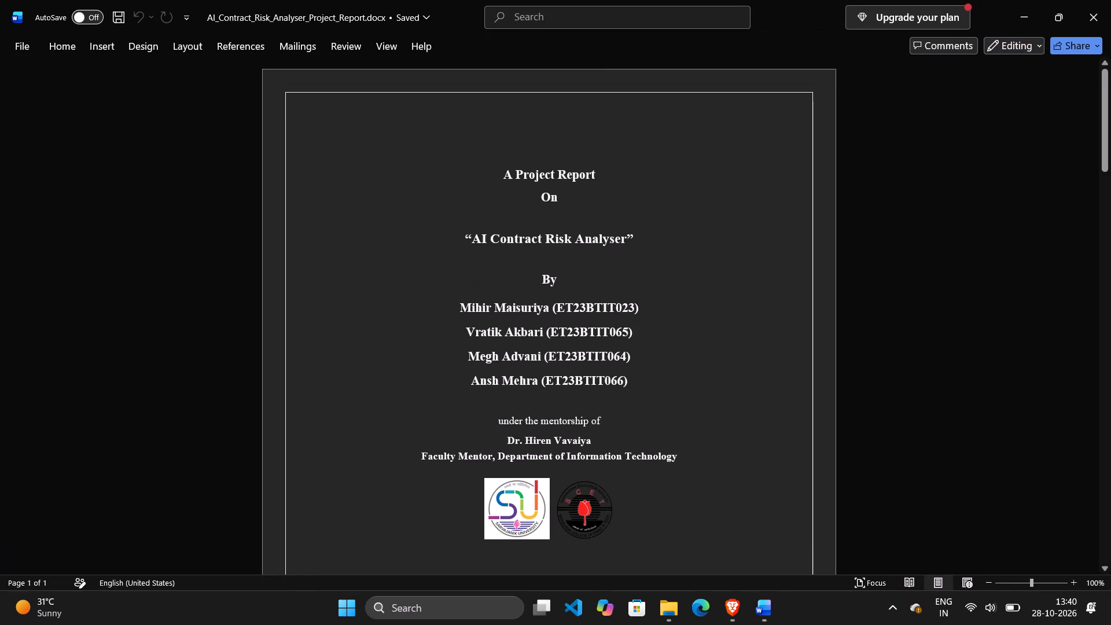
Skim the AI Contract Risk Analyser report down to the Design chapter and back up to the Abstract.
scroll(592, 195, down, 20)
scroll(592, 195, down, 20)
scroll(592, 195, down, 20)
scroll(592, 195, down, 20)
scroll(592, 195, down, 20)
scroll(592, 195, down, 20)
scroll(660, 289, down, 13)
scroll(660, 289, up, 20)
scroll(660, 289, up, 10)
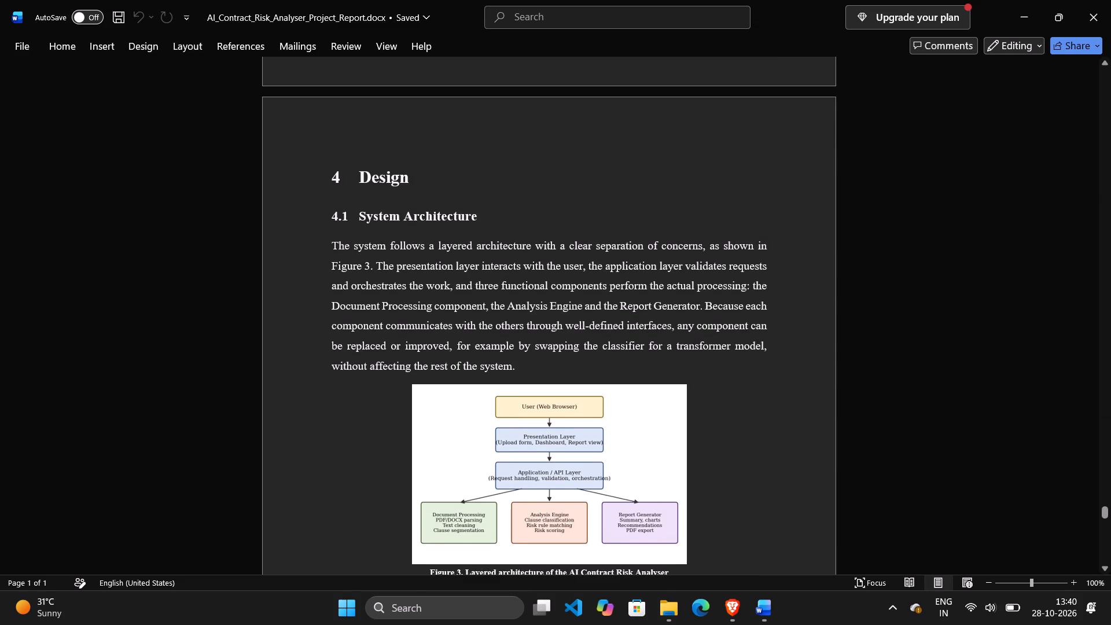
scroll(660, 289, up, 19)
scroll(660, 289, down, 1)
scroll(660, 289, up, 11)
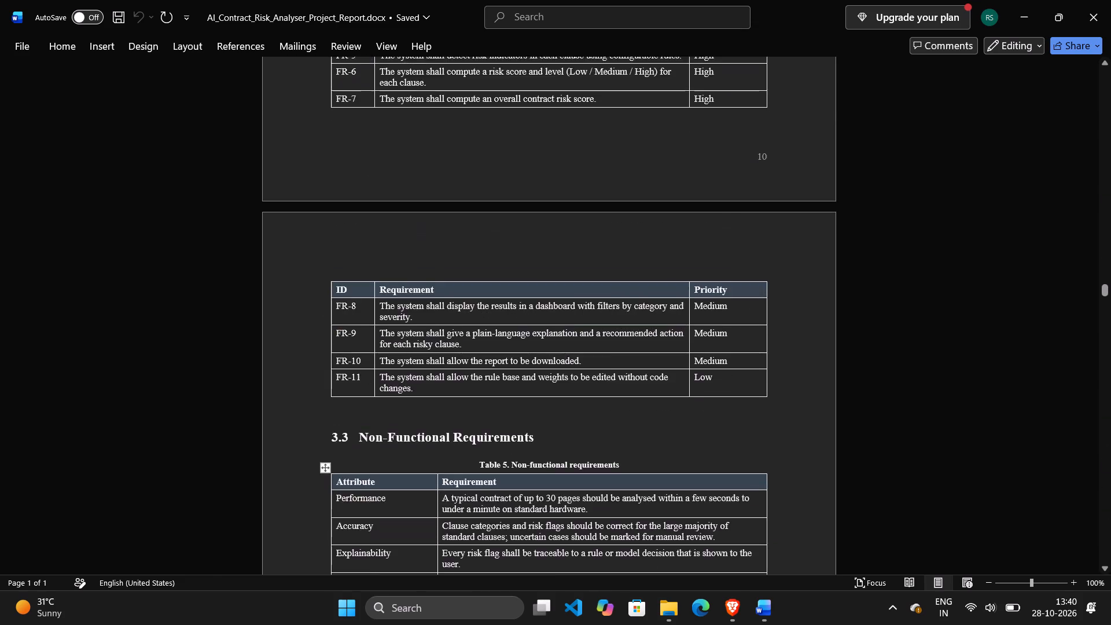
scroll(660, 289, up, 9)
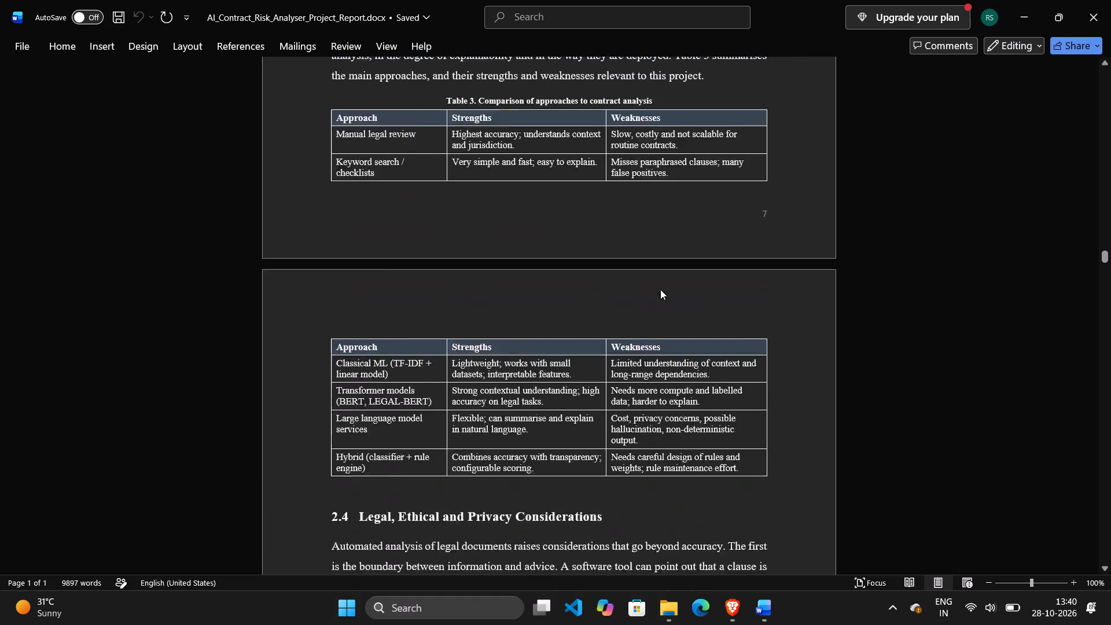
scroll(660, 289, up, 8)
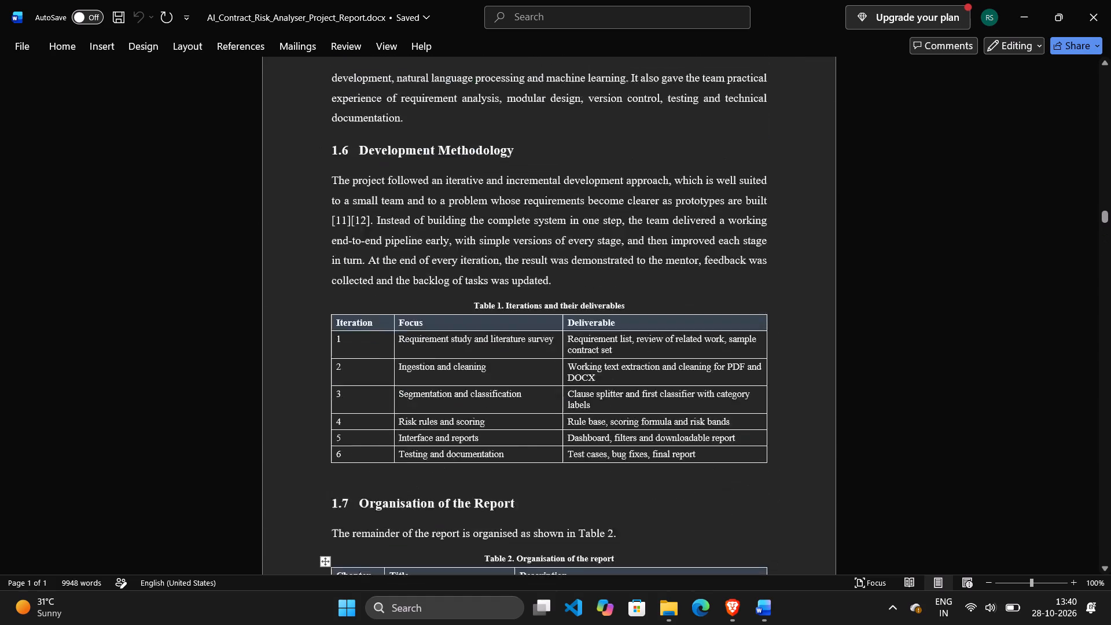
scroll(660, 289, up, 10)
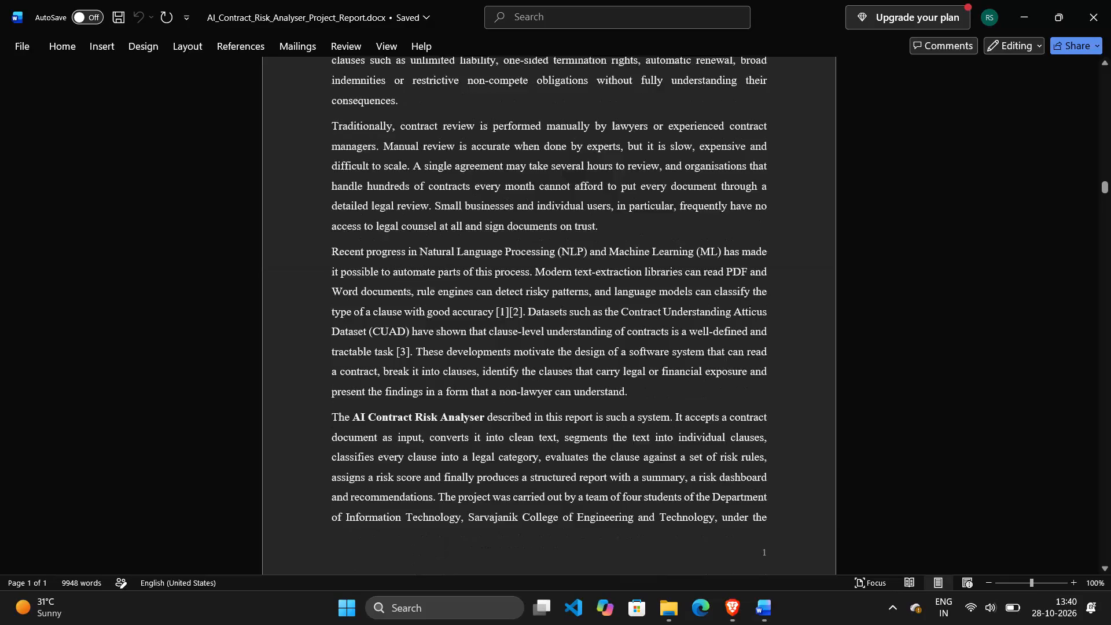
scroll(660, 289, up, 2)
click(660, 289)
scroll(660, 289, up, 5)
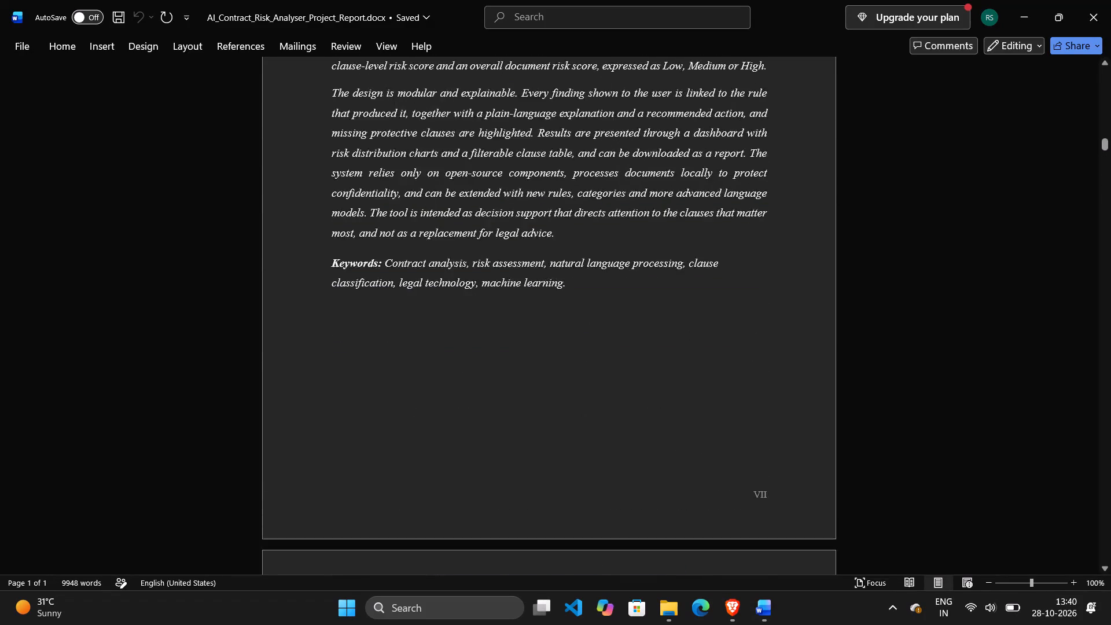
scroll(660, 289, up, 8)
Review the report from the Abstract through chapters 1 to 3, up to Table 8, Team members and responsibilities.
scroll(660, 289, down, 6)
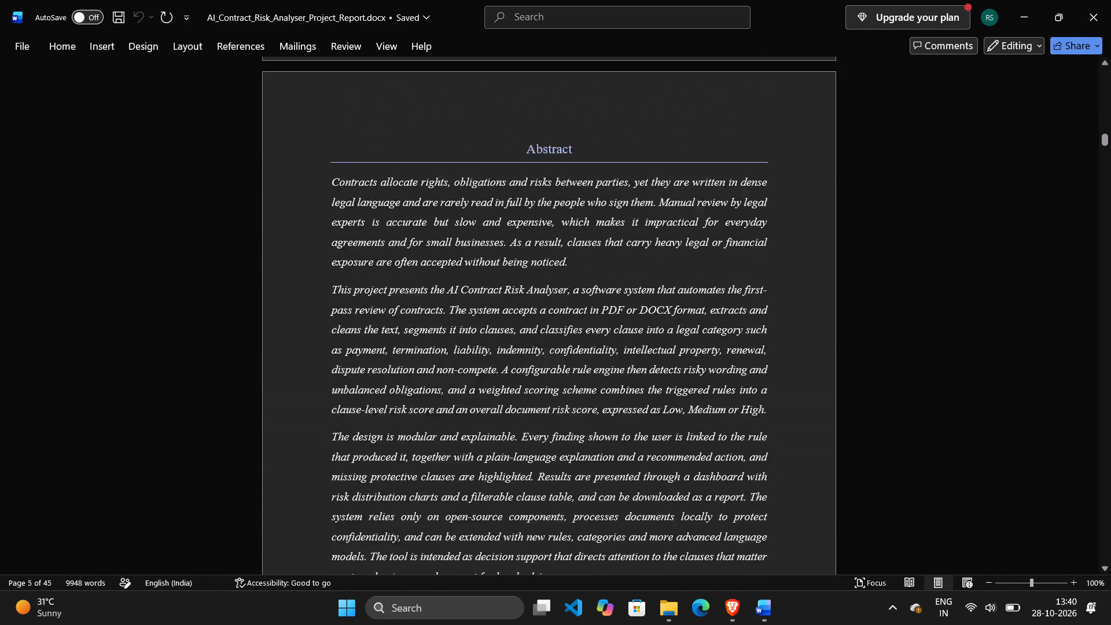
scroll(660, 289, down, 4)
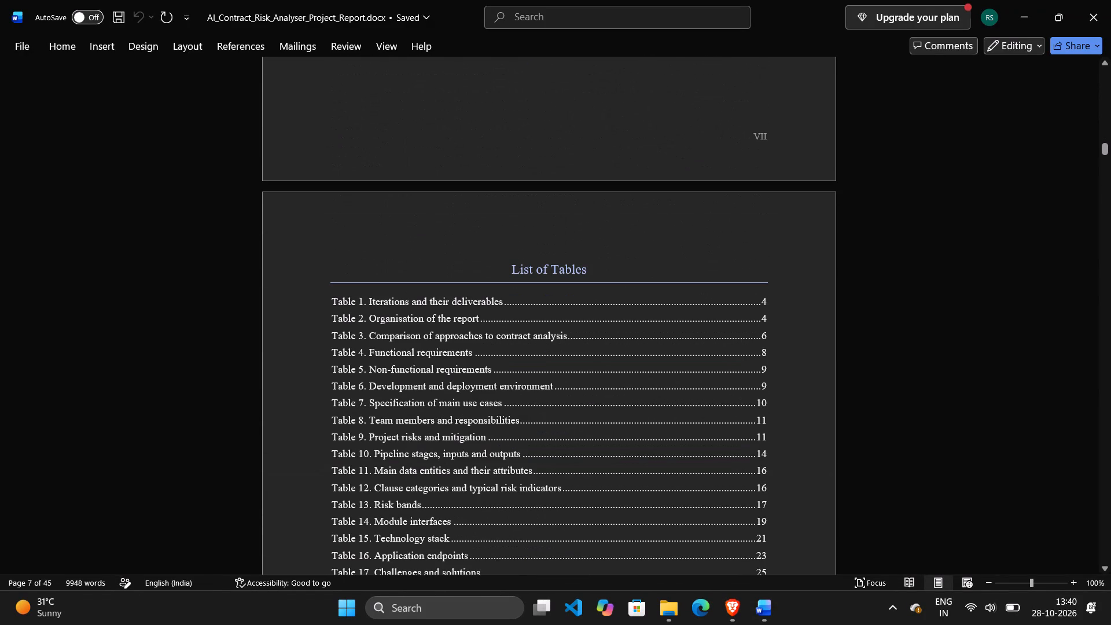
scroll(562, 358, down, 7)
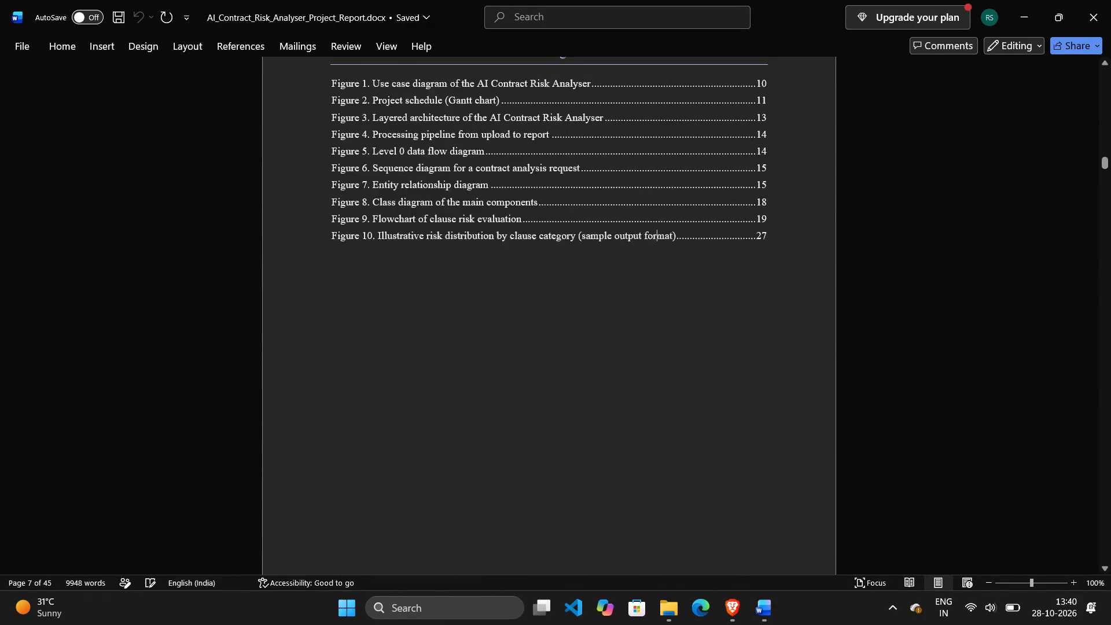
scroll(562, 358, down, 12)
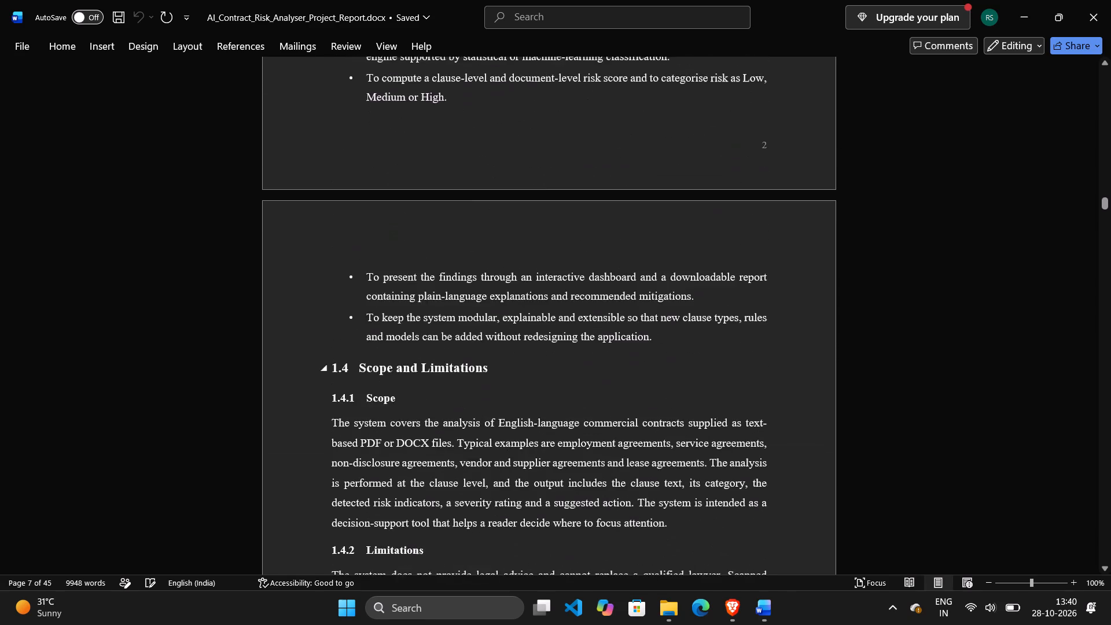
scroll(562, 358, down, 10)
scroll(562, 358, up, 2)
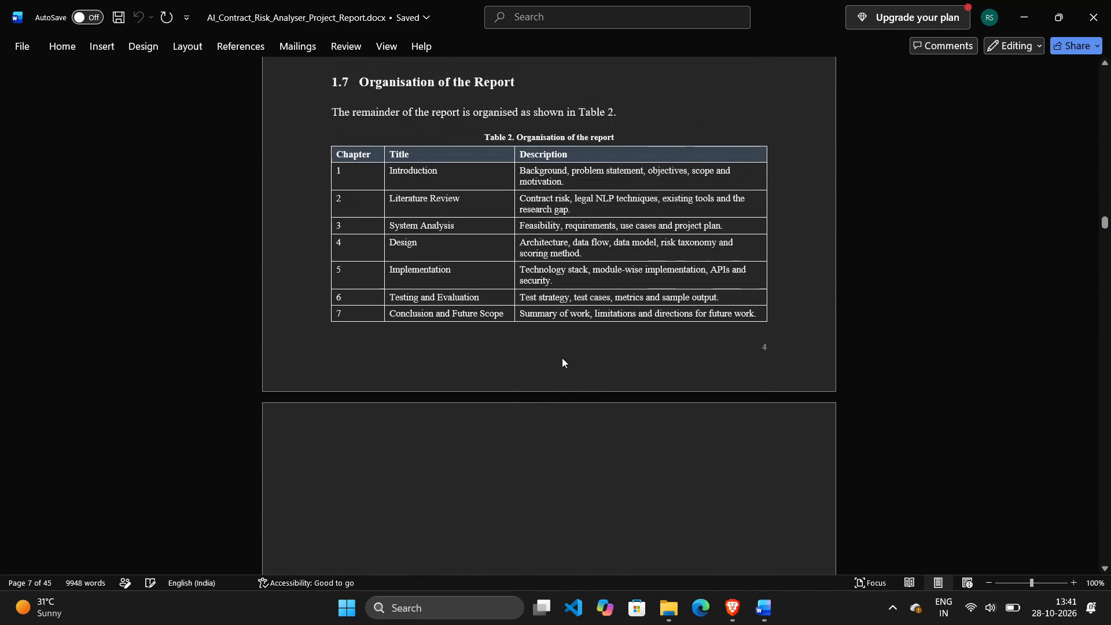
scroll(562, 358, up, 1)
scroll(562, 358, down, 7)
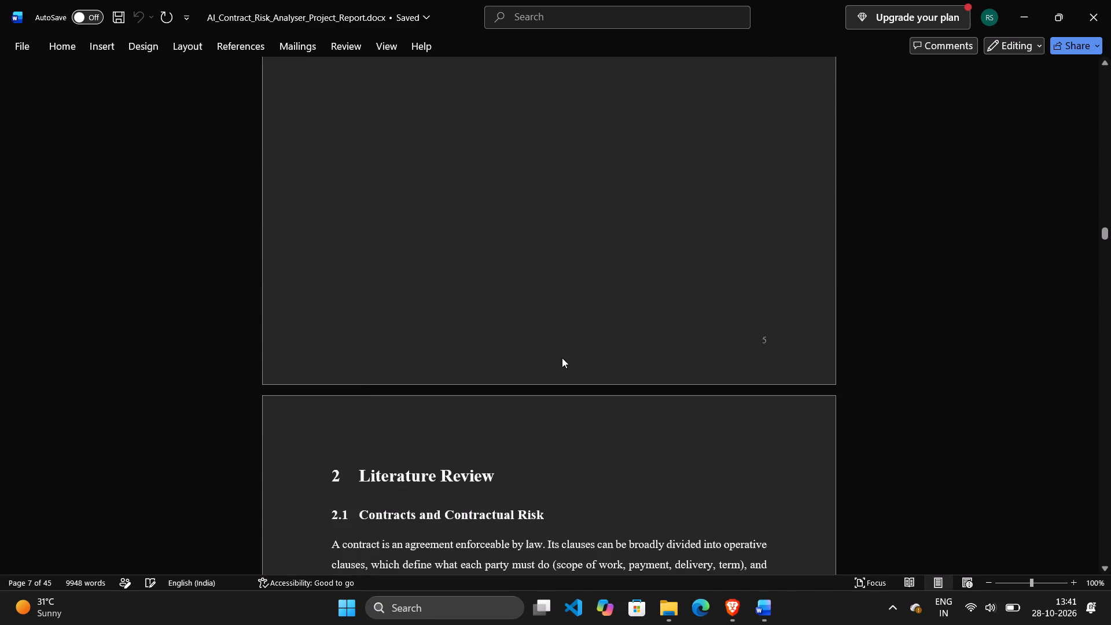
scroll(562, 358, down, 8)
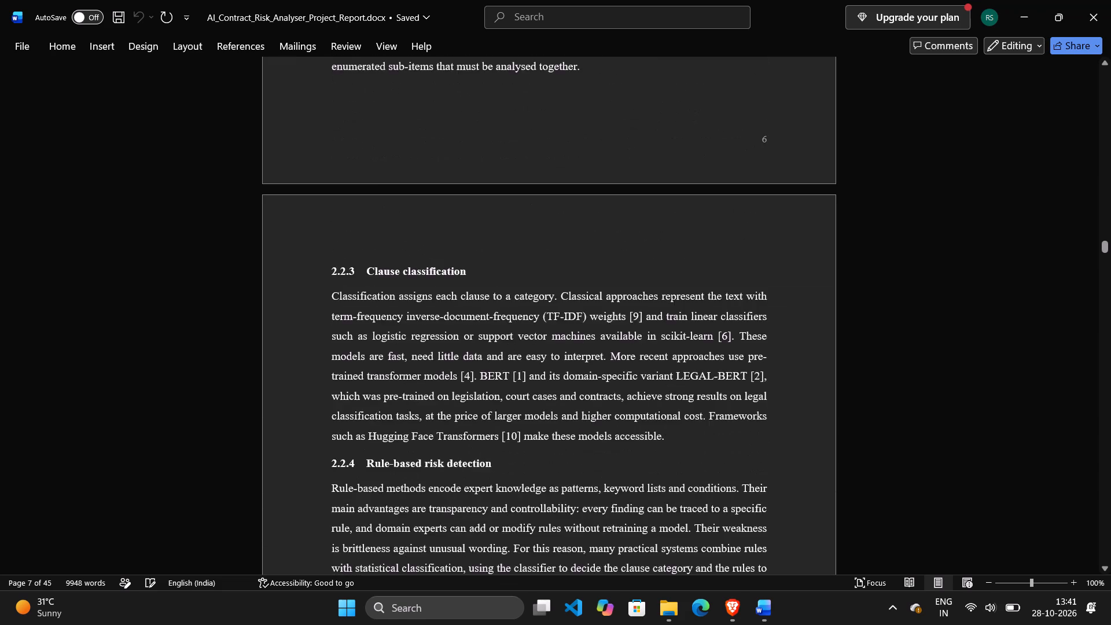
scroll(562, 358, down, 4)
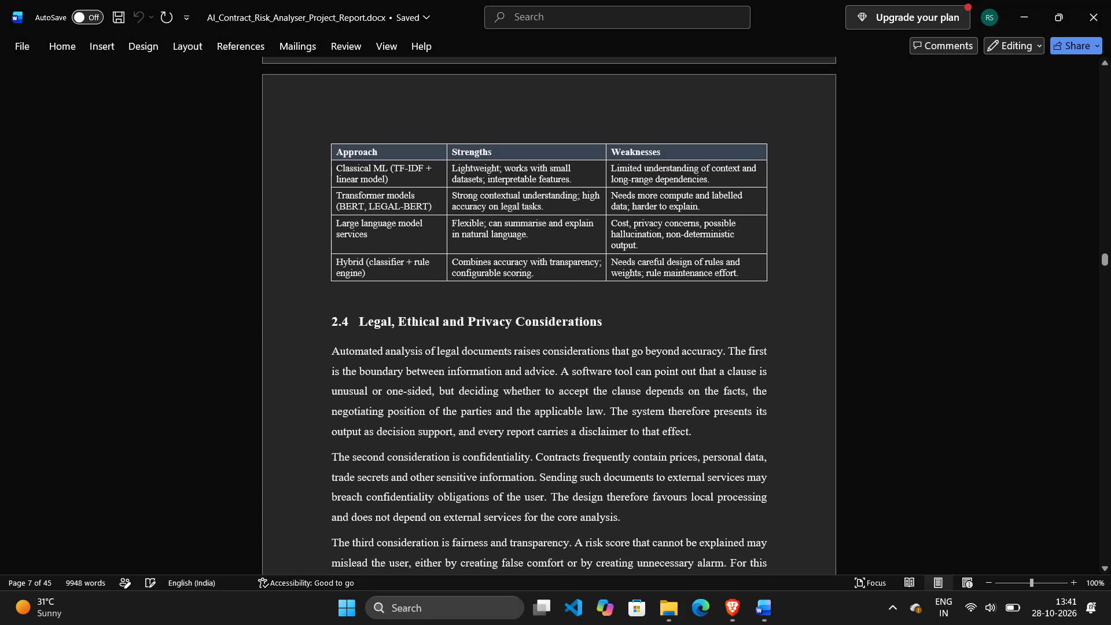
scroll(562, 358, down, 7)
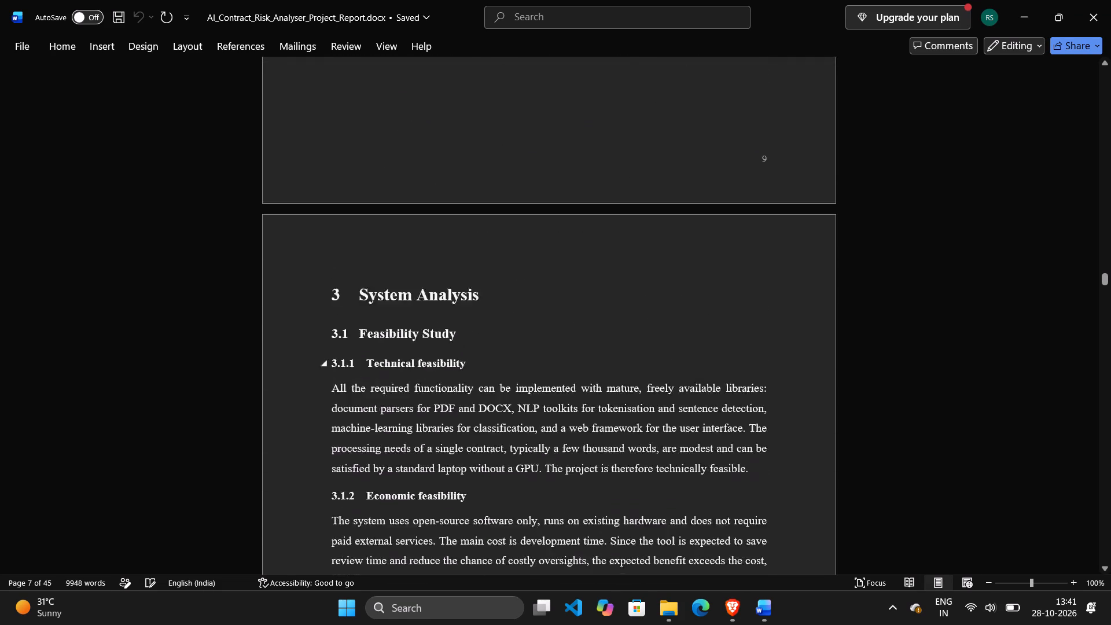
scroll(562, 358, down, 6)
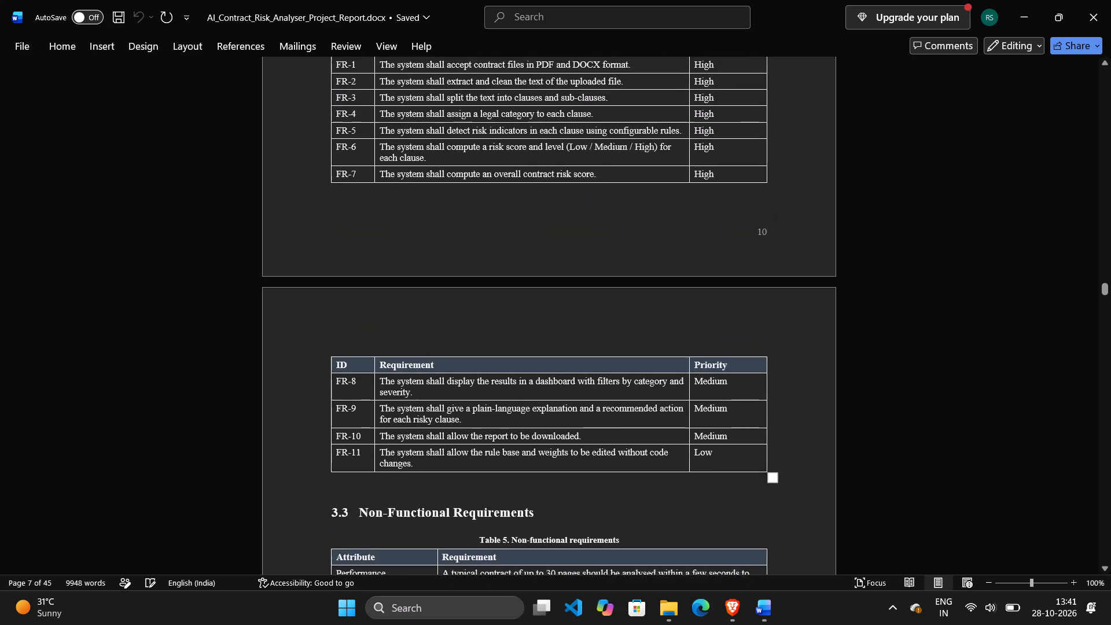
scroll(562, 358, down, 4)
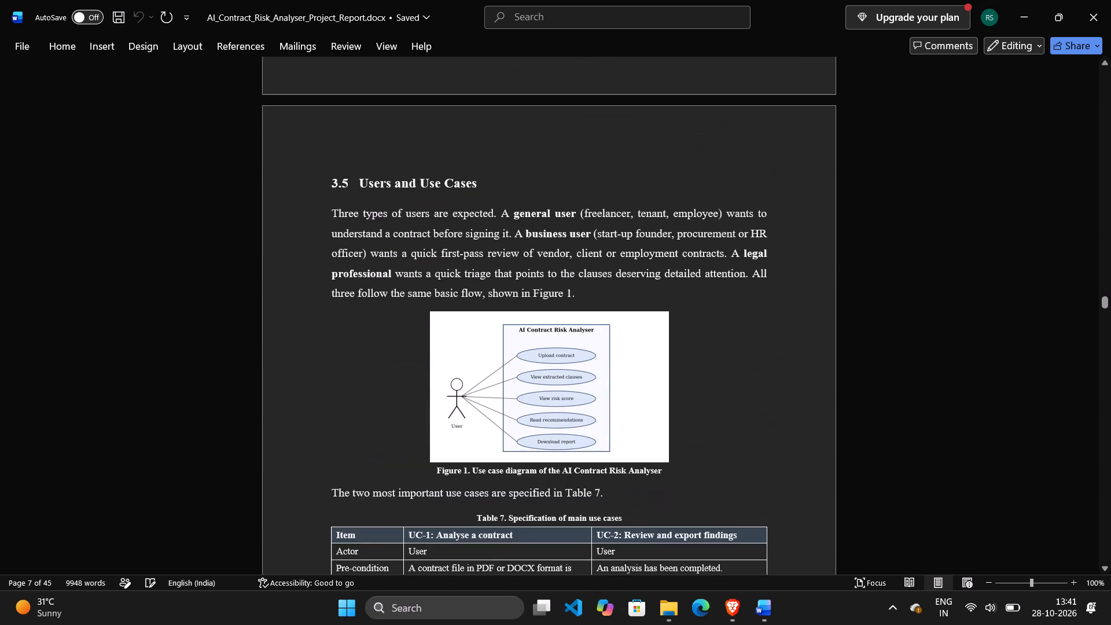
scroll(562, 358, down, 6)
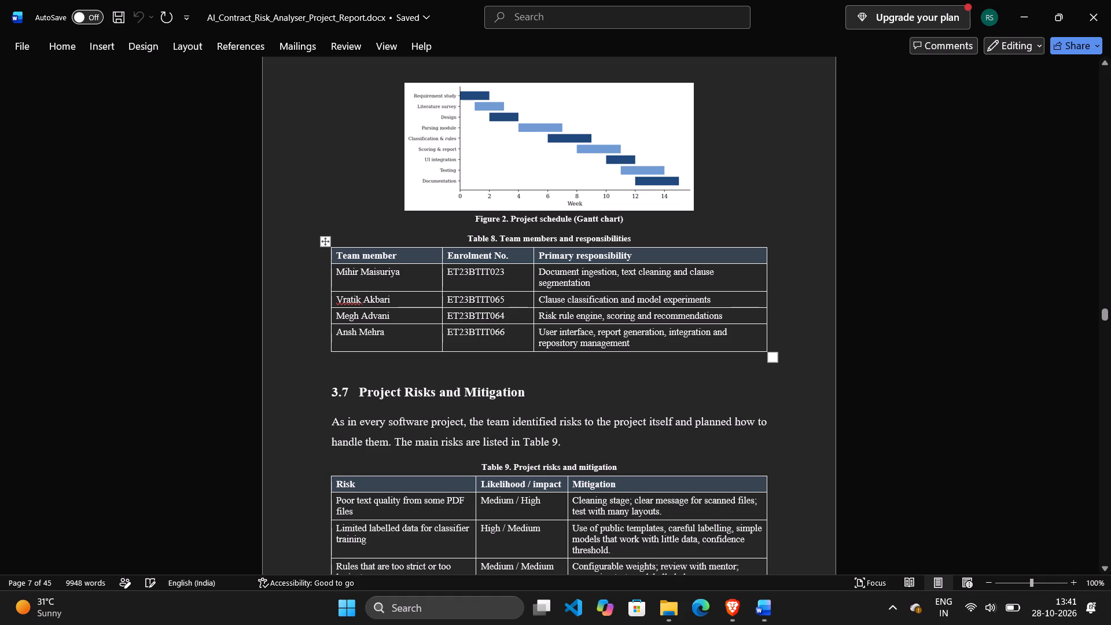
Copy the "Risk rule engine, scoring and recommendations" responsibility from the third team member's row in Table 8.
drag(539, 315, 720, 309)
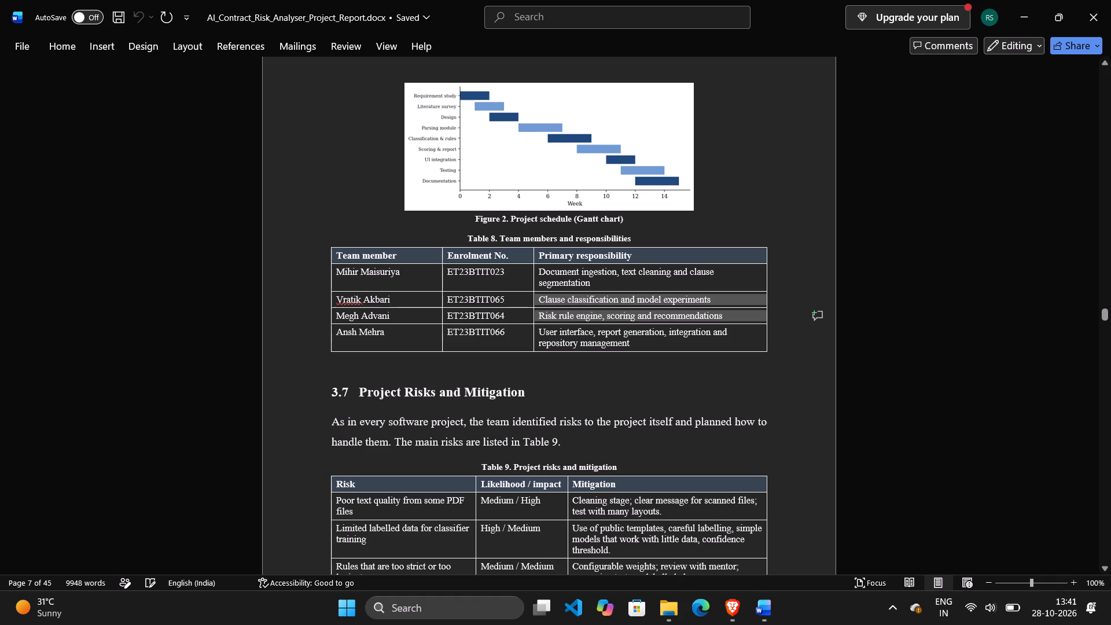
drag(720, 309, 727, 319)
key(ctrl+c)
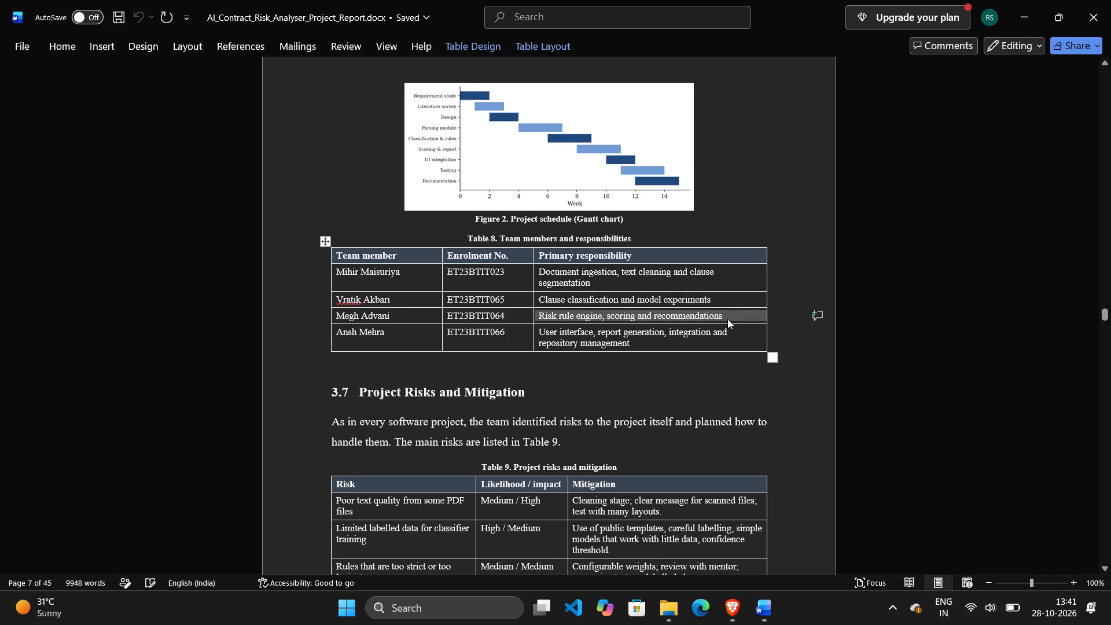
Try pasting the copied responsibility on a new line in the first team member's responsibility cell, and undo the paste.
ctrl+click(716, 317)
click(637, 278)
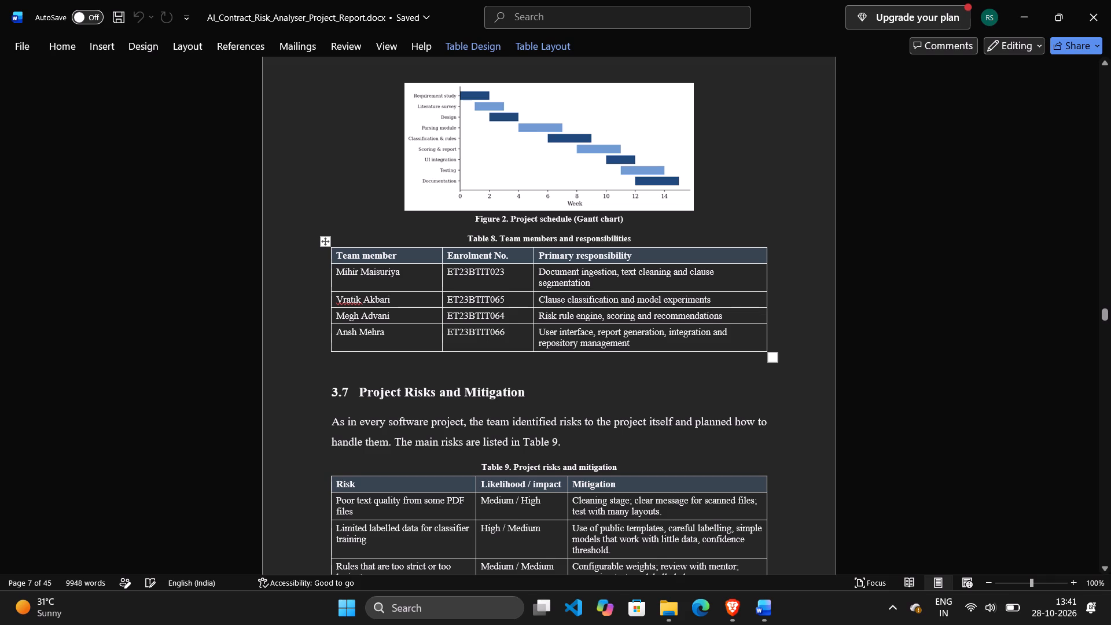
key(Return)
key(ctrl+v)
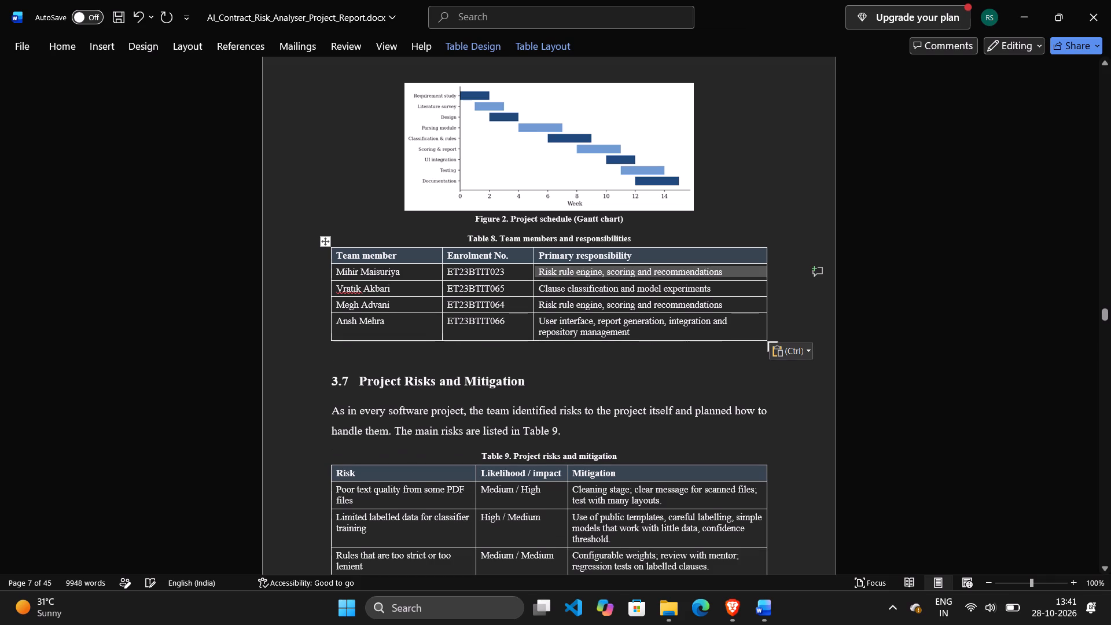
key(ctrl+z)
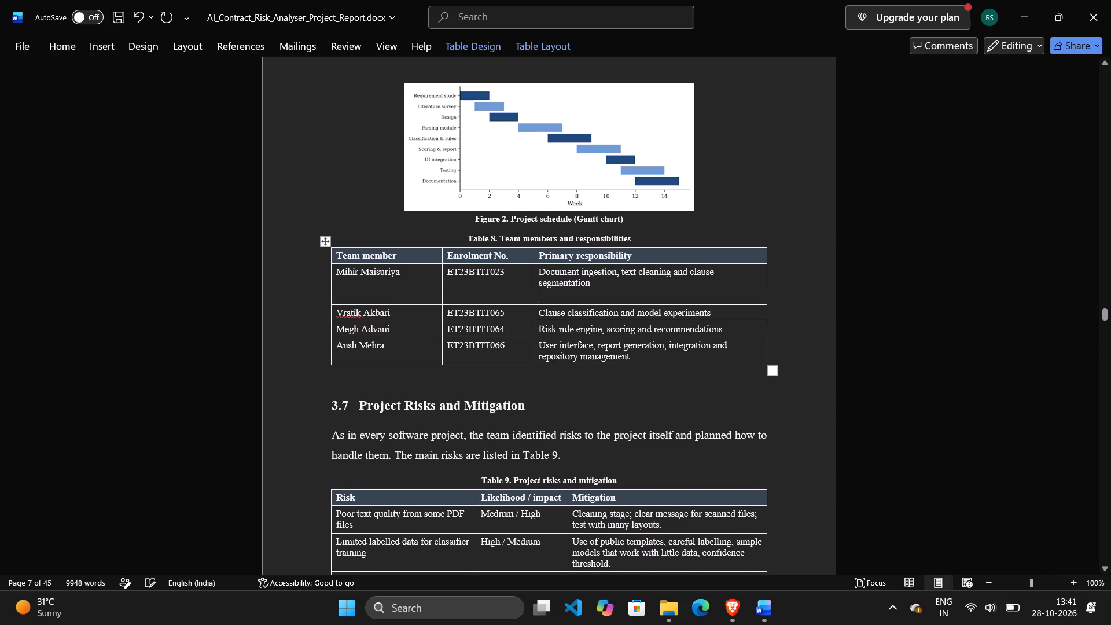
Paste "Risk rule engine, scoring and recommendations" into the first team member's Primary responsibility cell in Table 8.
click(589, 297)
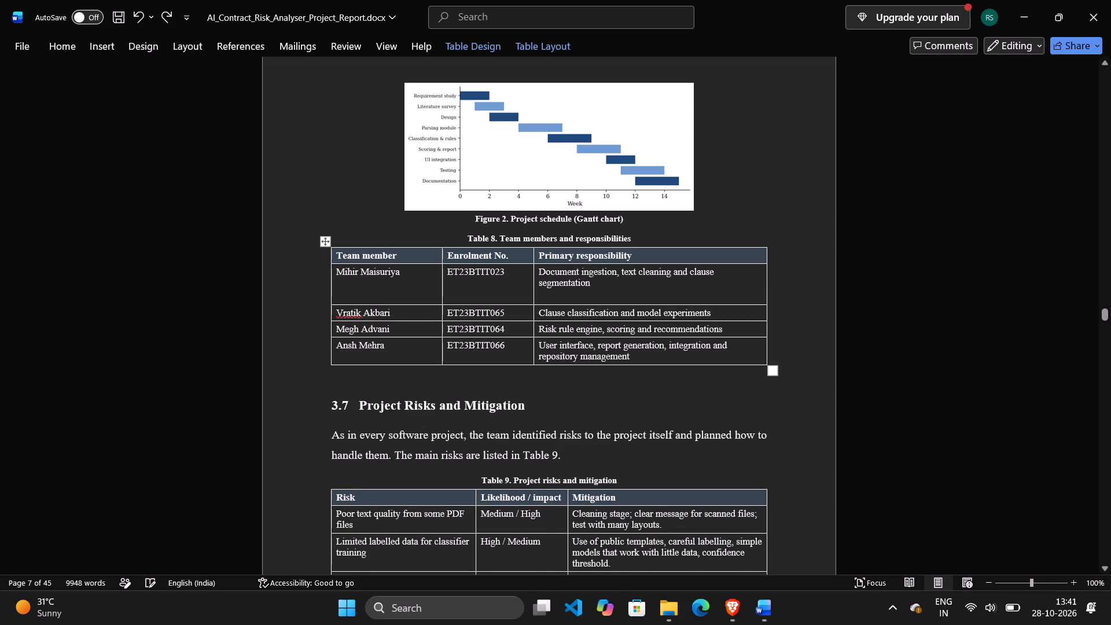
double_click(552, 296)
key(ctrl+v)
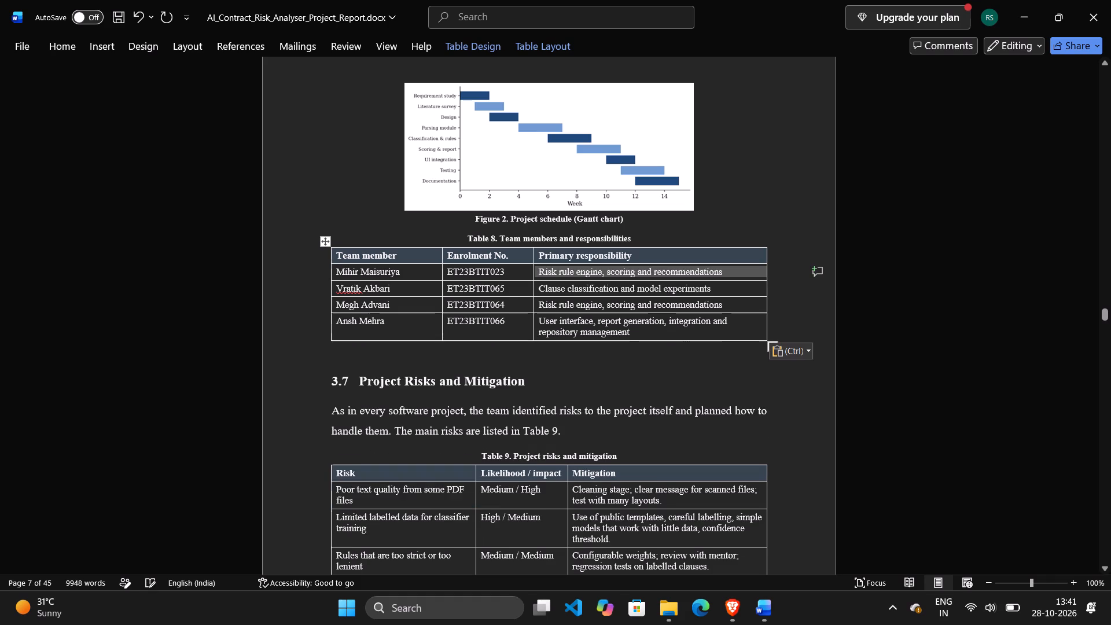
click(784, 304)
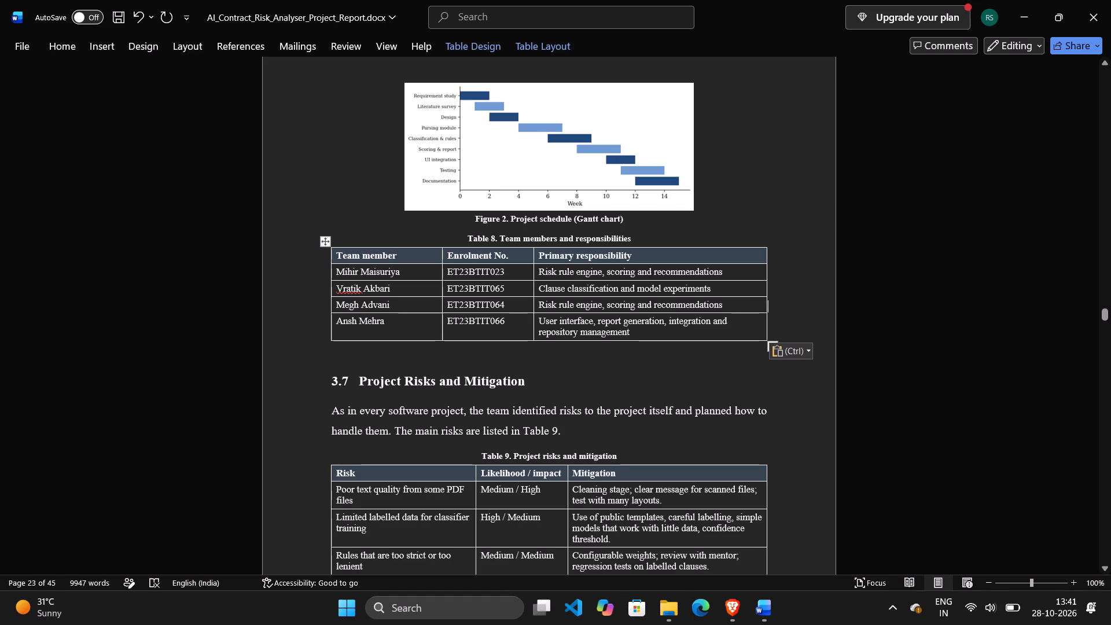
Select the "Clause classification and model experiments" responsibility in the second team member's row of Table 8.
drag(713, 288, 636, 289)
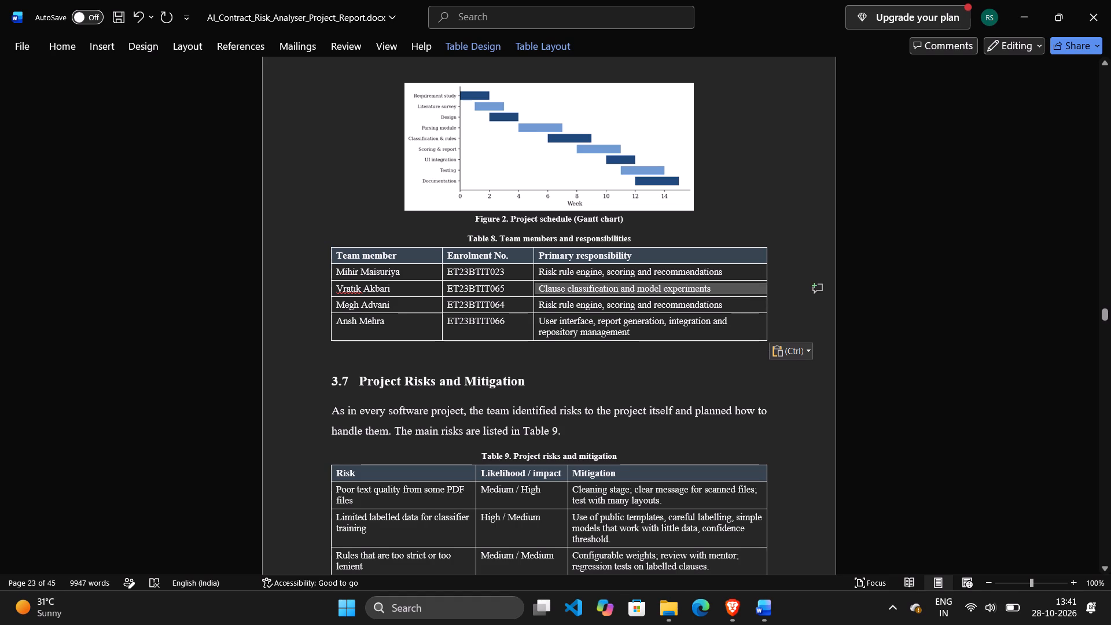
drag(636, 289, 724, 296)
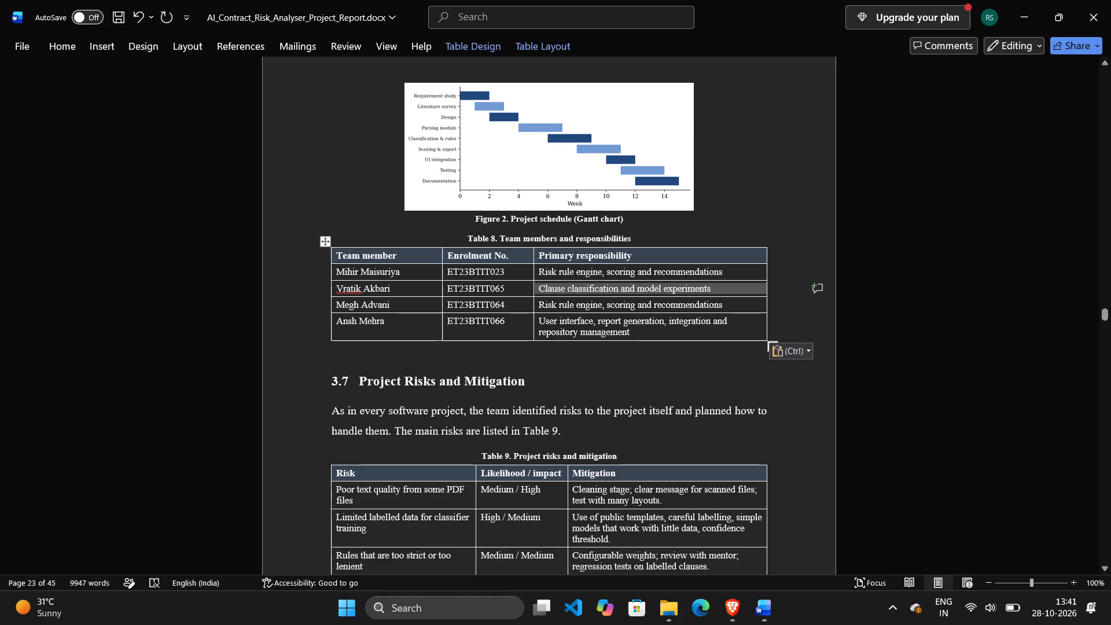
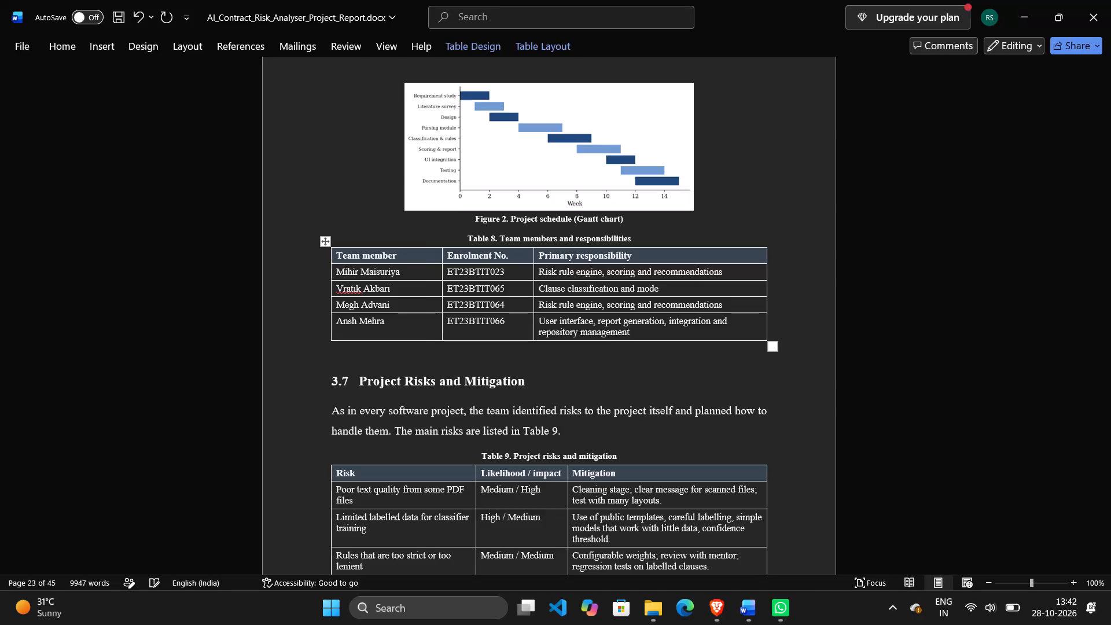
Shorten the second team member's responsibility in Table 8 to "Clause classification".
key(BackSpace)
key(BackSpace)
key(BackSpace)
key(BackSpace)
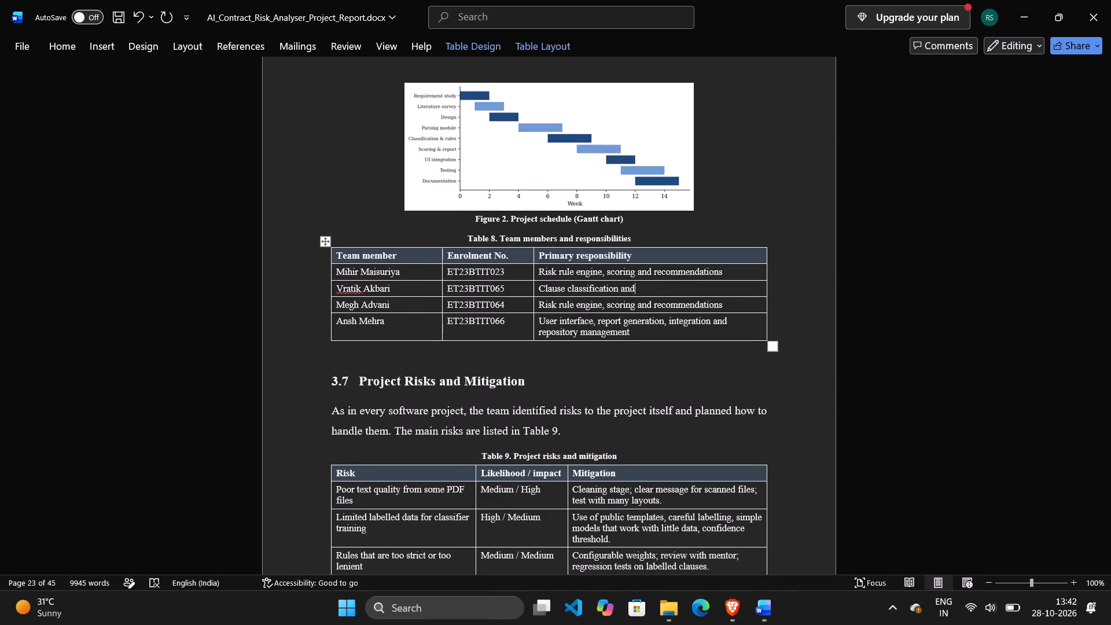
key(BackSpace)
key(BackSpace)
key(BackSpace)
Insert "Text Extraction, " before "Clause classification" in the second team member's responsibility cell of Table 8.
key(Left)
key(Left)
key(Left)
key(Left)
key(Left)
key(Left)
key(Left)
key(Left)
key(Left)
key(Left)
key(Left)
key(Left)
key(Left)
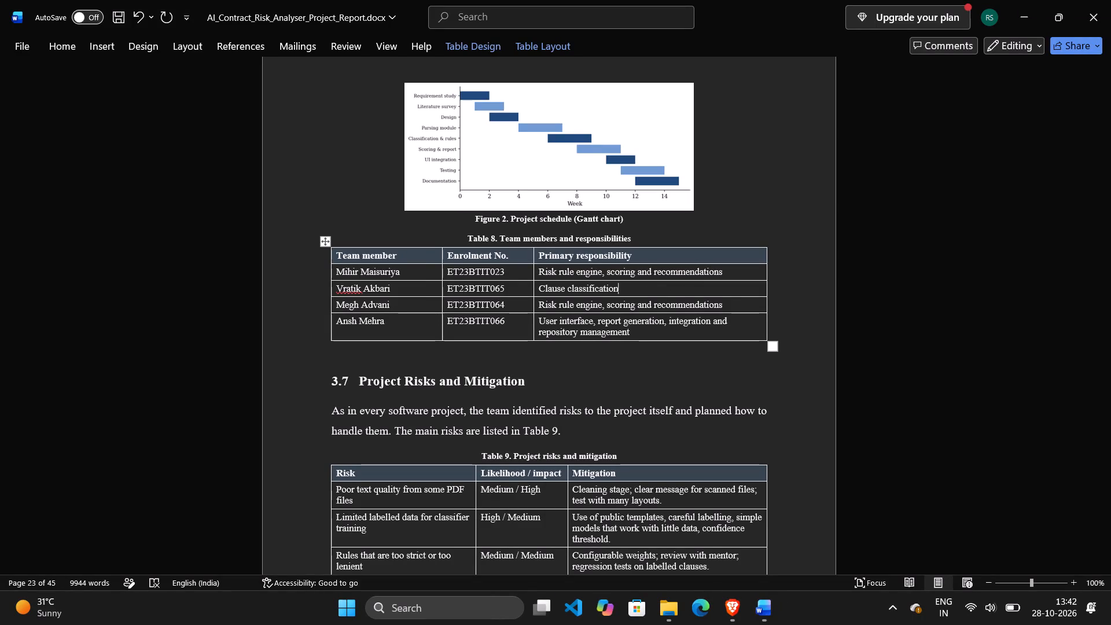
key(Left)
key(Left)
key(Left)
key(Left)
key(Left)
key(Left)
key(Left)
key(Left)
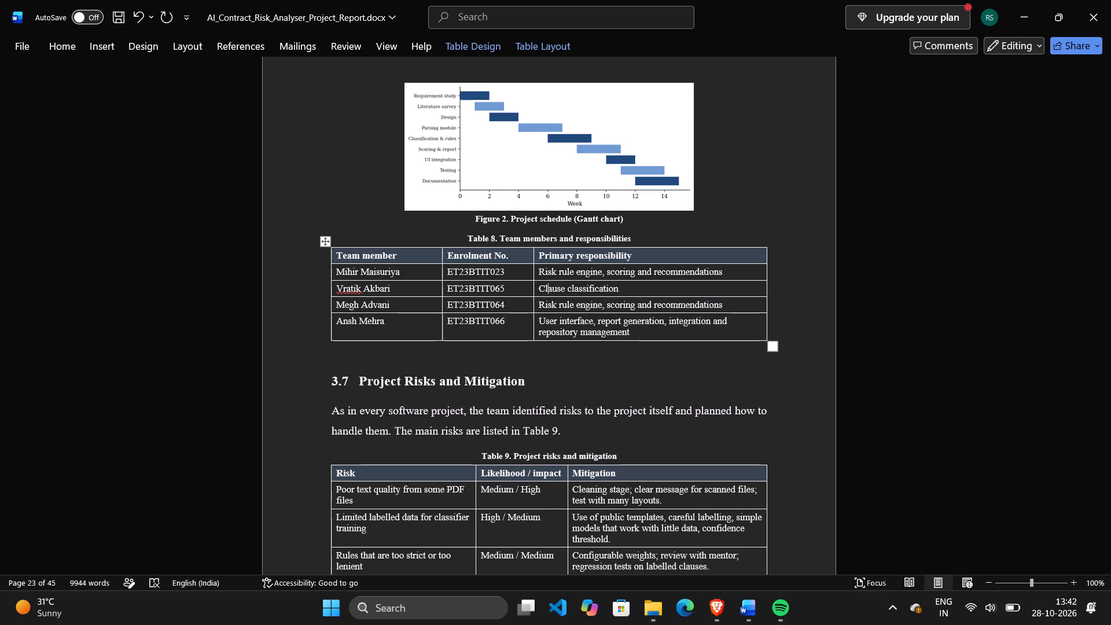
key(Left)
key(Left)
key(Right)
text(Text Extraction)
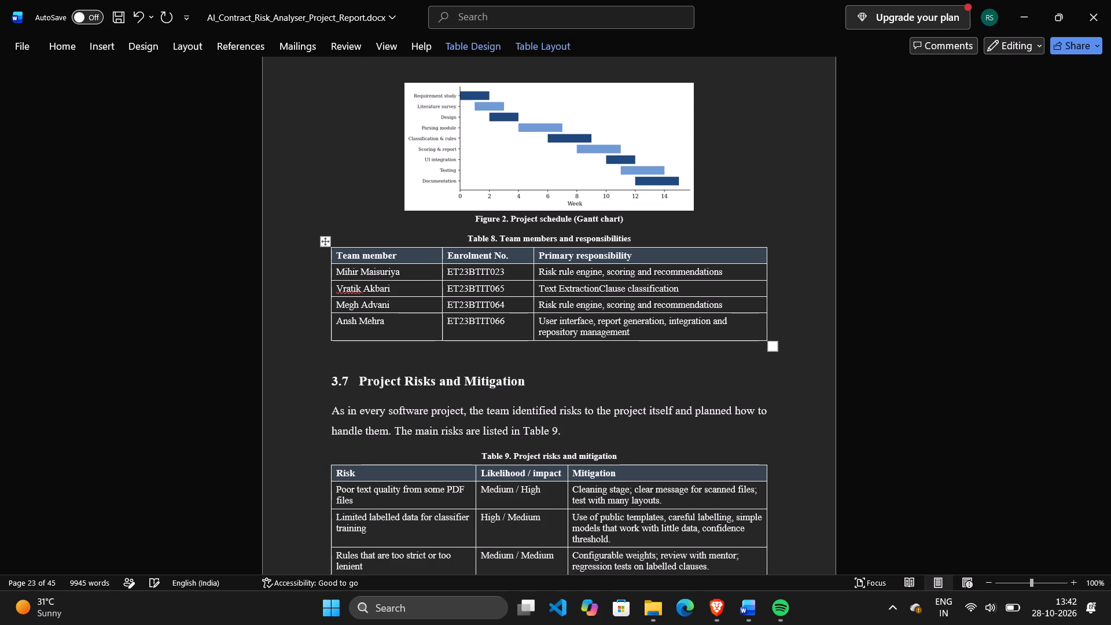
text(,)
key(space)
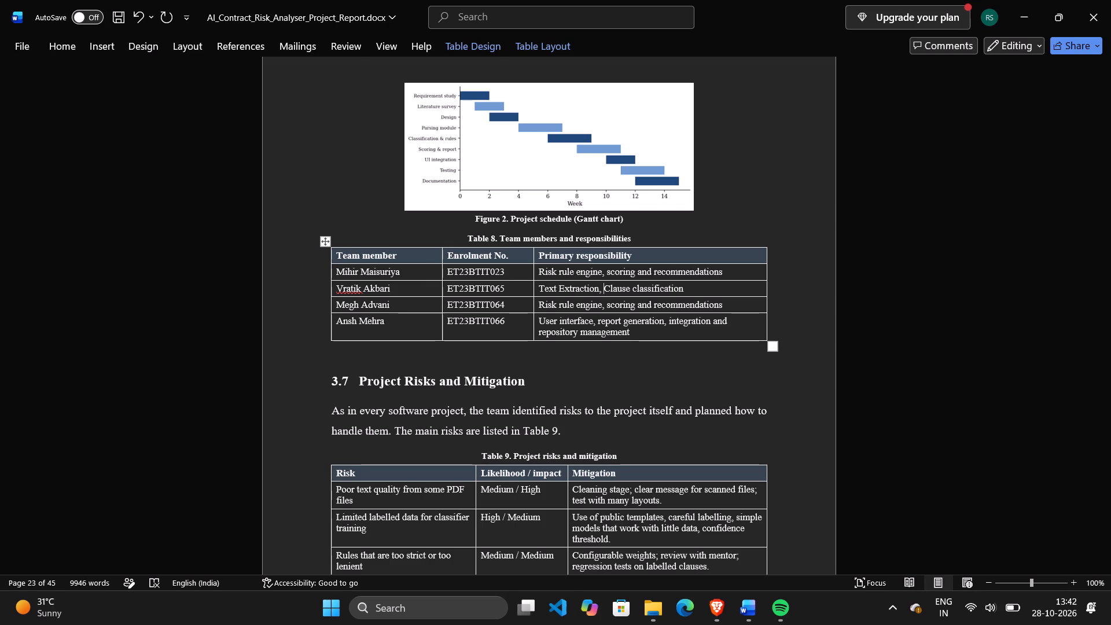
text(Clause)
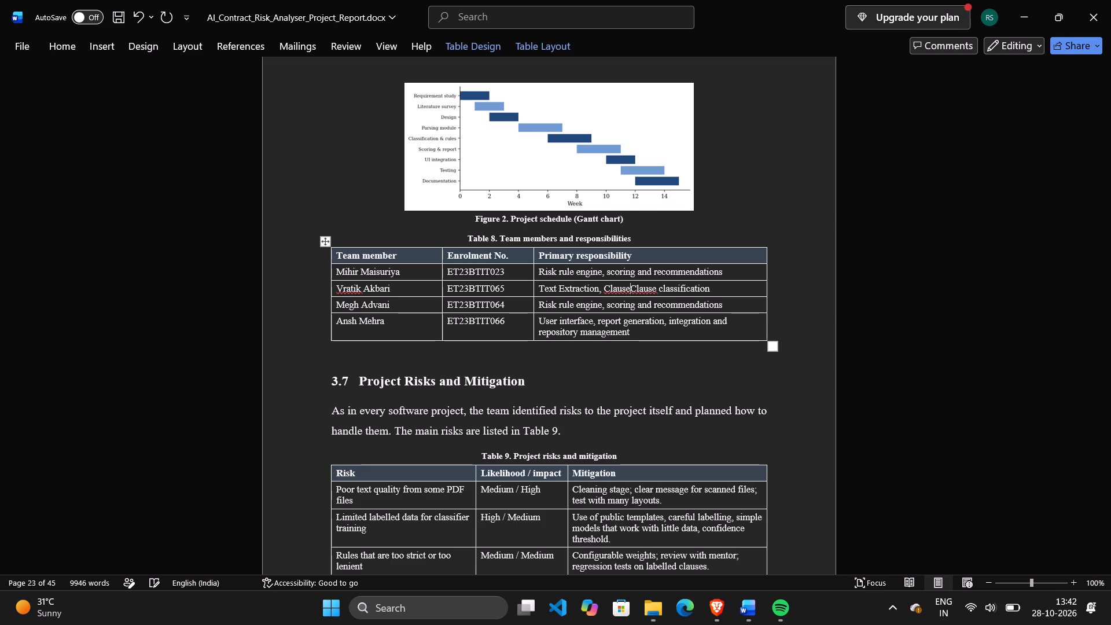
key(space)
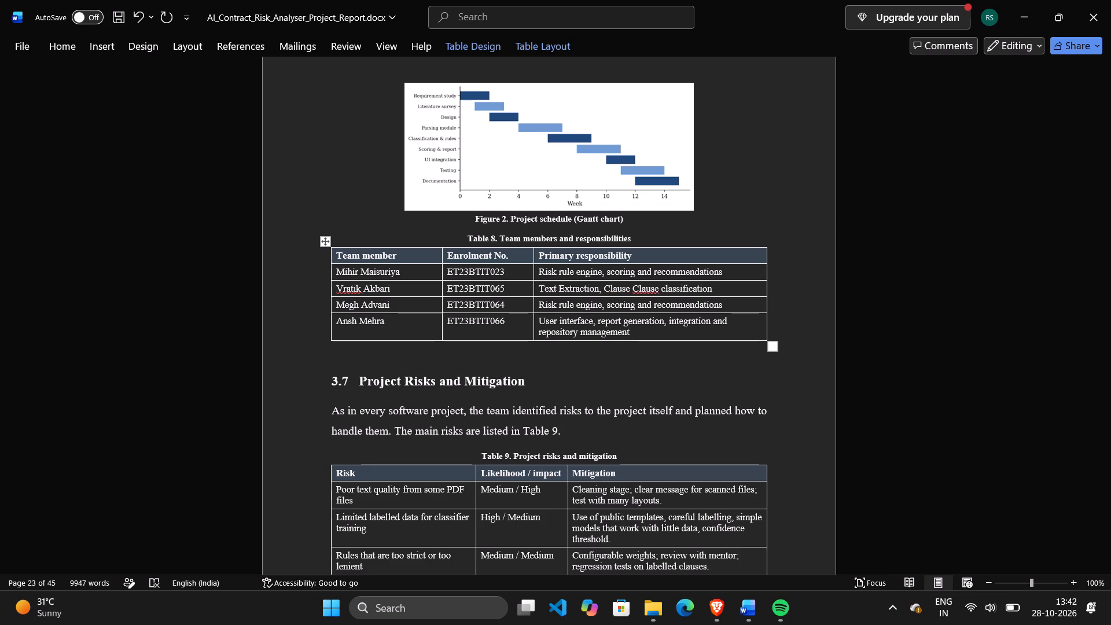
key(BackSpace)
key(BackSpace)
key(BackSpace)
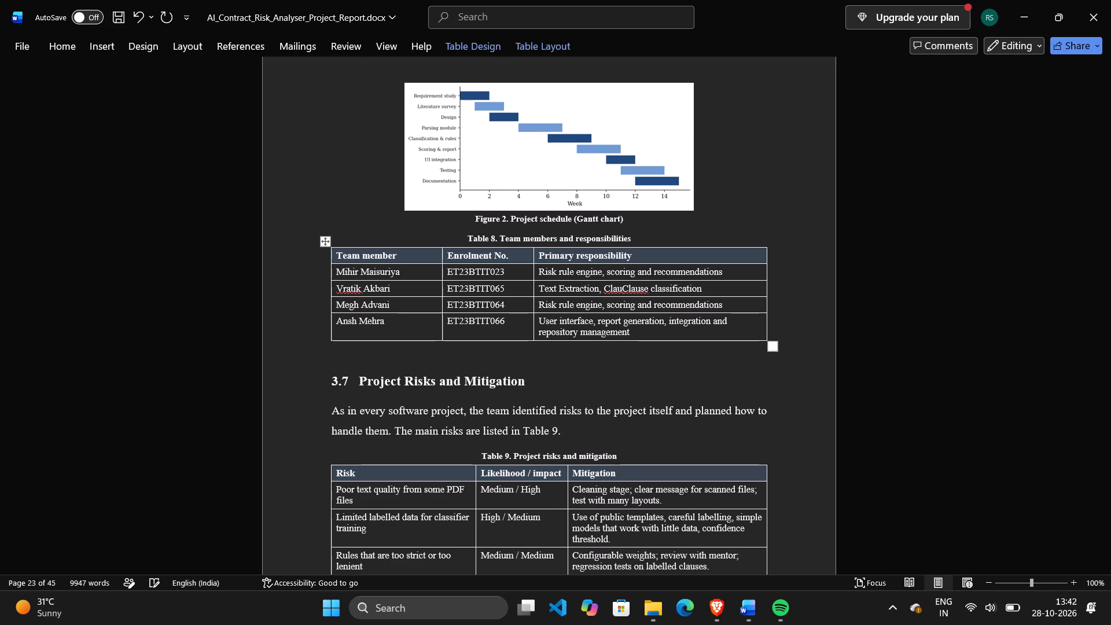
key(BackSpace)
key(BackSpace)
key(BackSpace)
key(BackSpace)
Add "Preprocessing ," between "Text Extraction," and "Clause classification" in the second team member's responsibility.
text(Preprocessing)
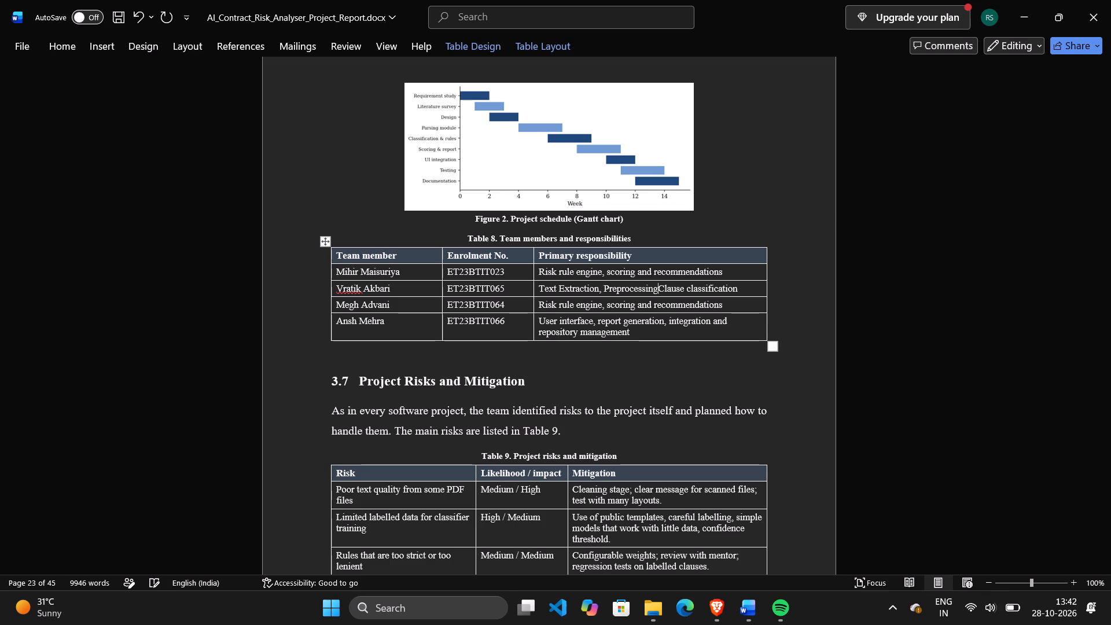
key(space)
key(comma)
key(Right)
key(Right)
key(Right)
key(Right)
key(Right)
key(Right)
key(Right)
key(Right)
key(Right)
key(Right)
key(Right)
key(Right)
key(Right)
key(Right)
key(Right)
key(Right)
key(Right)
key(Right)
key(Right)
key(Right)
key(Right)
key(Right)
key(space)
text(a)
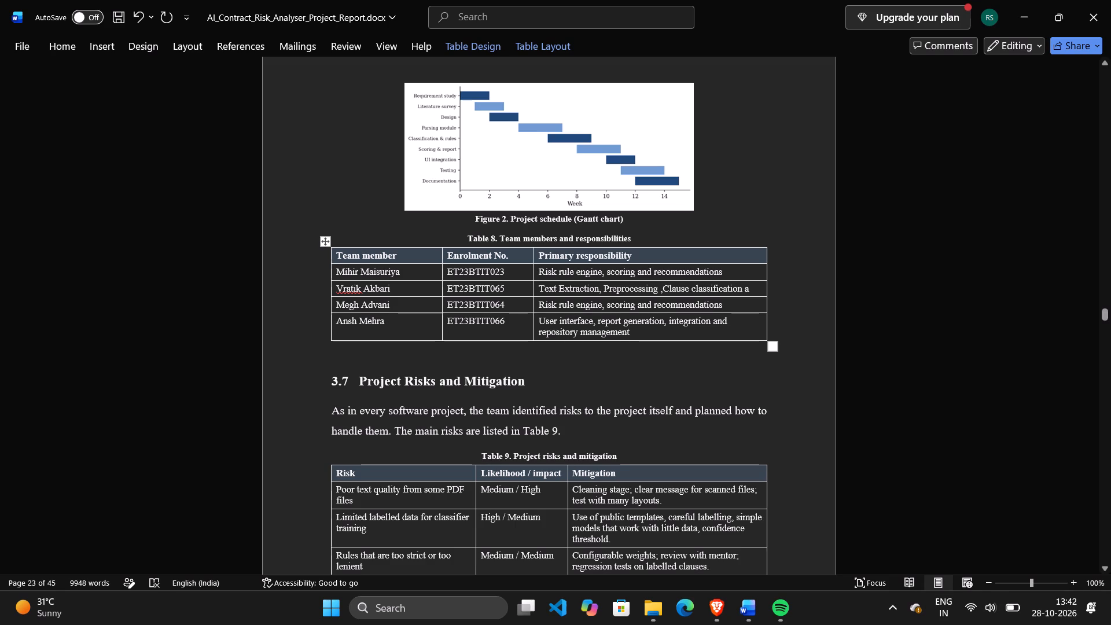
text(nd)
key(space)
text(segmentayion)
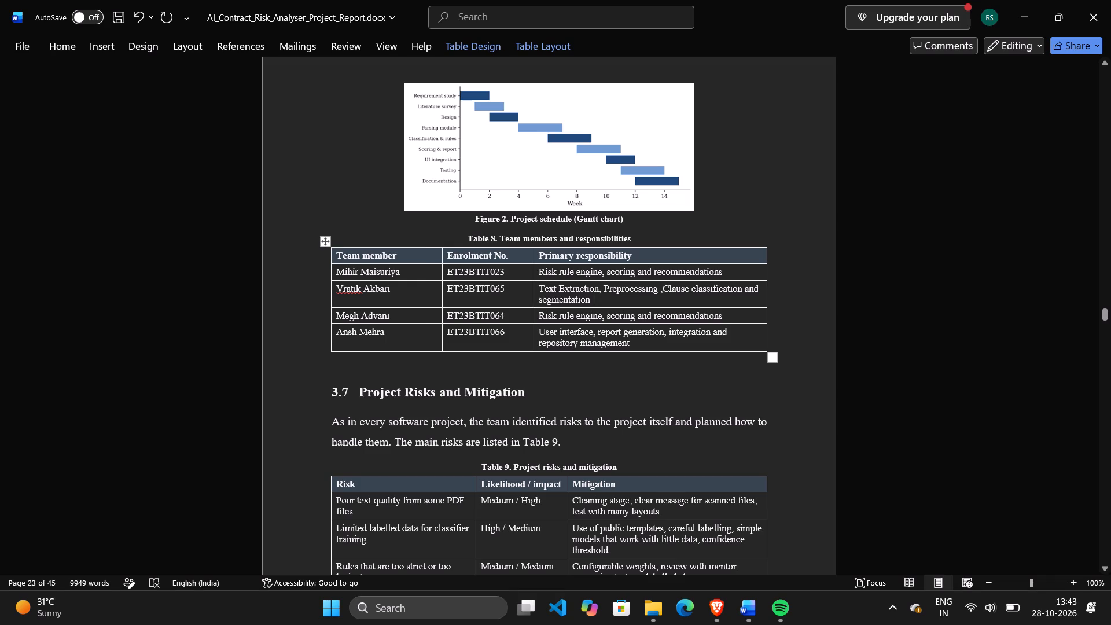
Replace the third team member's responsibility in Table 8 with "Backend and integration of modules".
drag(729, 317, 546, 315)
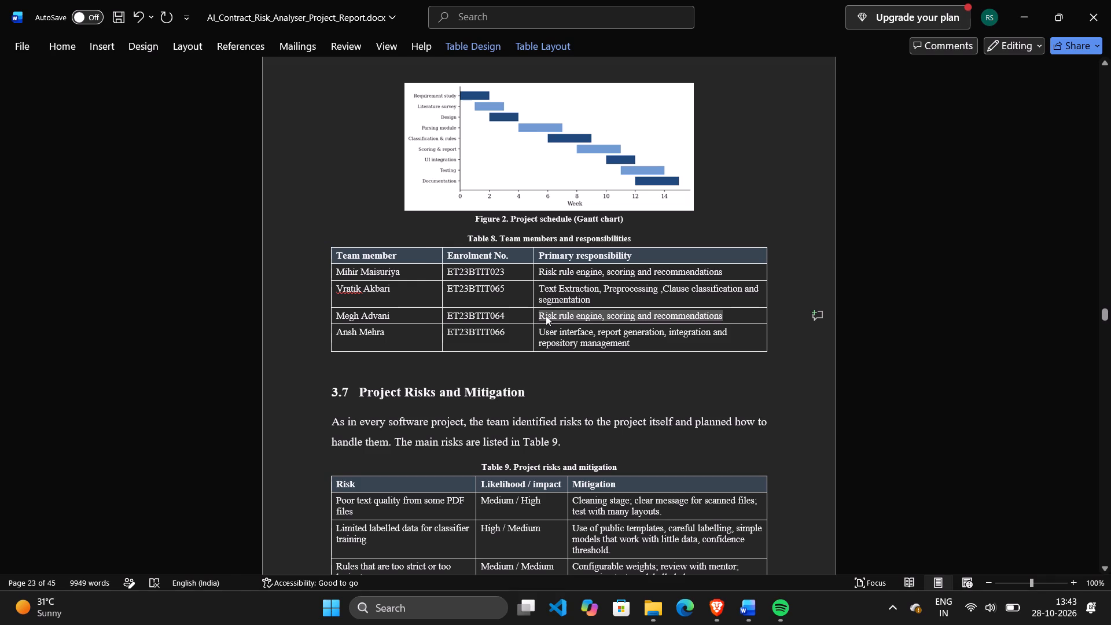
key(shift+b)
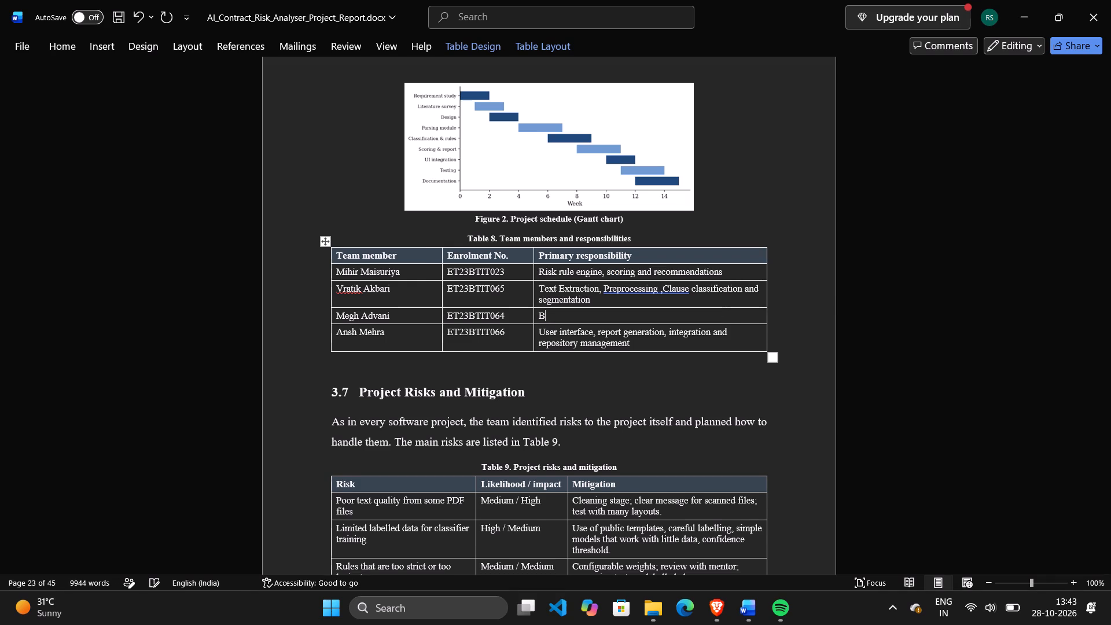
text(ackenf)
key(space)
key(BackSpace)
key(BackSpace)
text(d and)
key(space)
text(integration)
key(space)
text(of modlues)
key(BackSpace)
key(BackSpace)
key(BackSpace)
key(BackSpace)
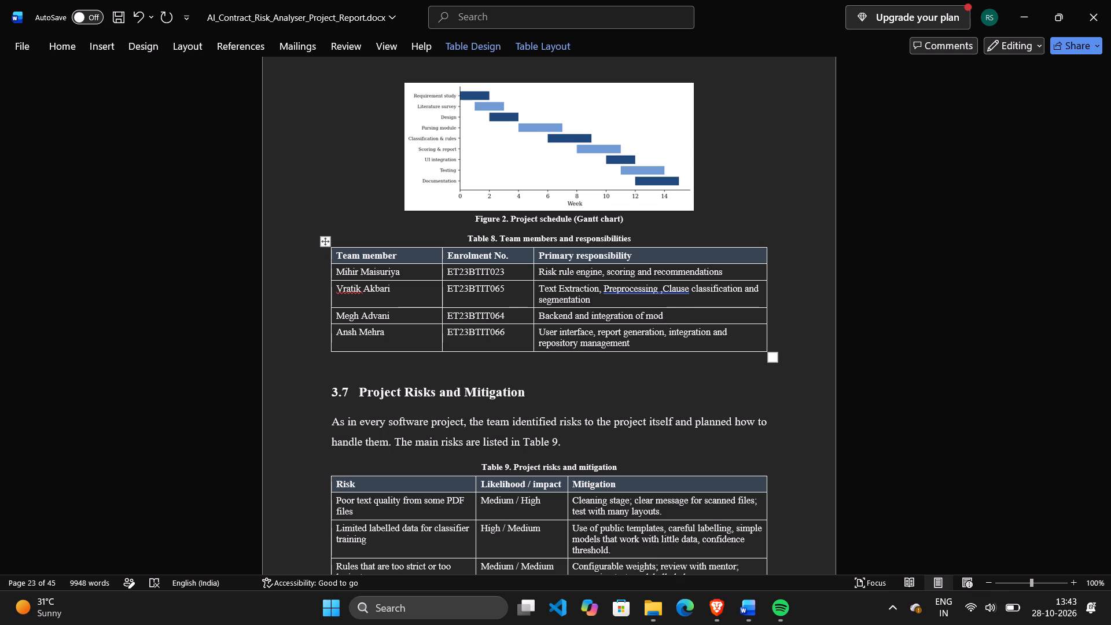
text(ules)
Remove "integration" from the fourth team member's responsibility so it reads "User interface, report generation and repository management".
double_click(692, 337)
key(BackSpace)
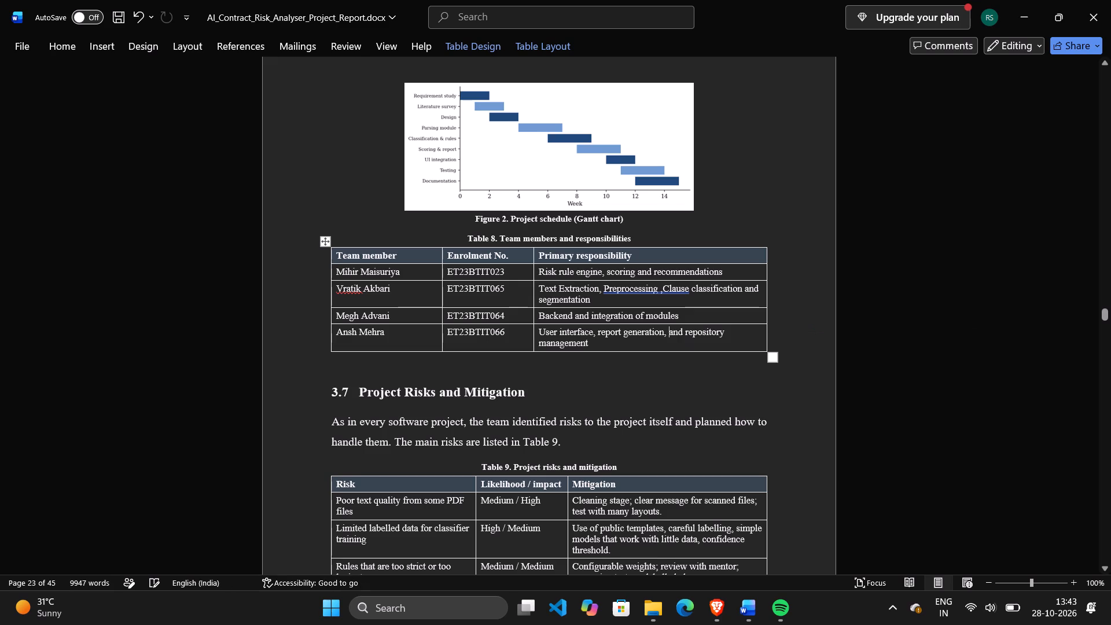
key(BackSpace)
key(BackSpace)
key(space)
Review the report backwards from Table 8 through the literature review and introduction to the front matter.
click(663, 292)
scroll(663, 292, up, 3)
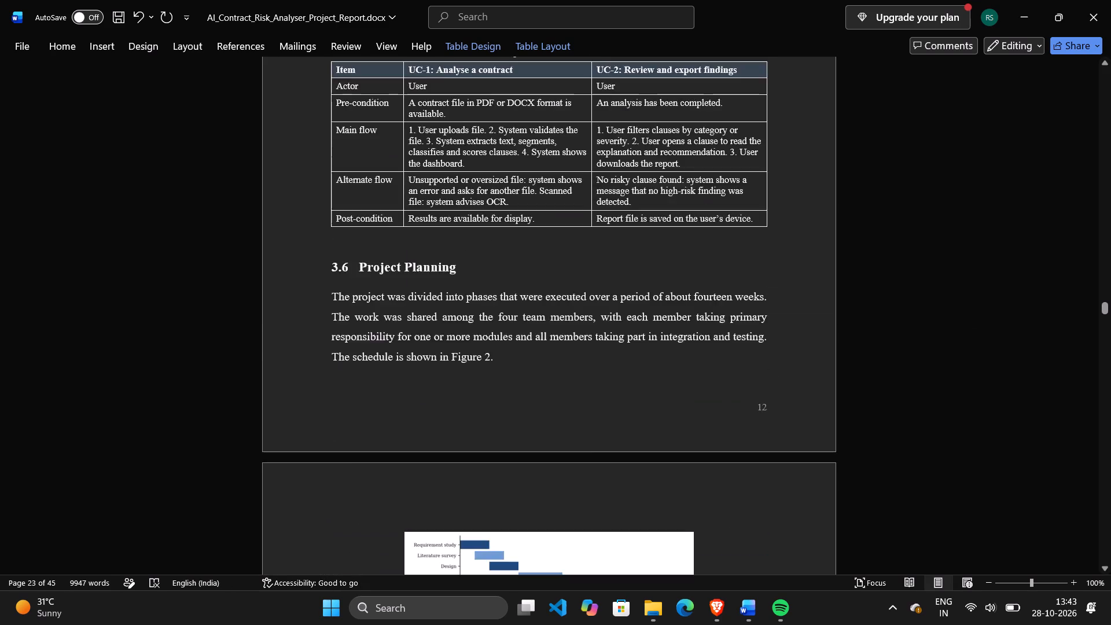
scroll(663, 292, up, 13)
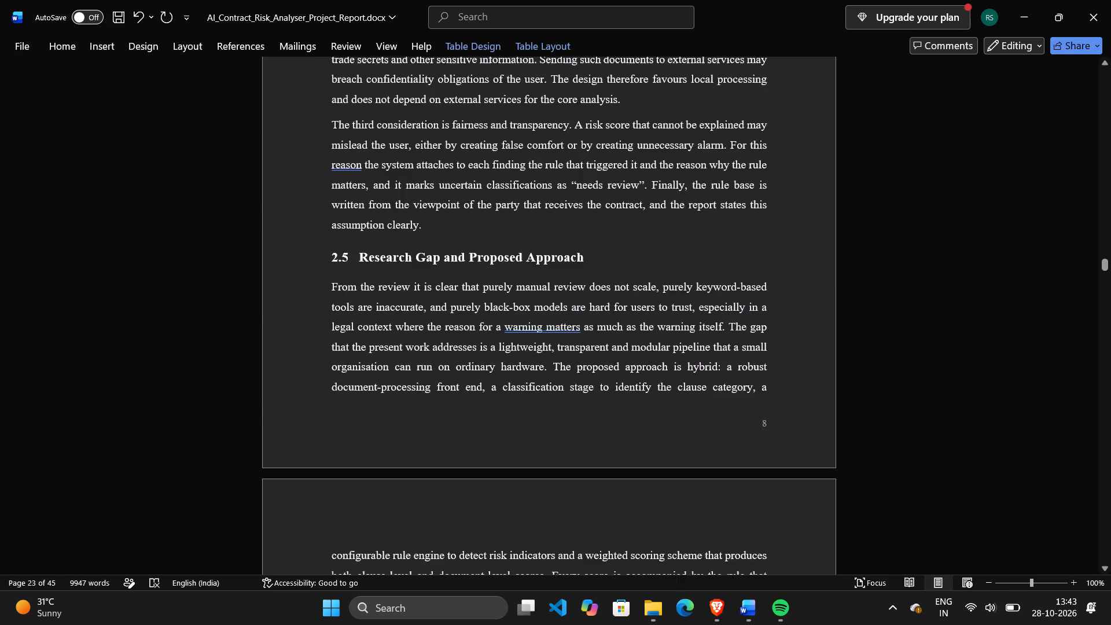
scroll(663, 292, up, 3)
scroll(663, 292, down, 1)
scroll(663, 292, up, 2)
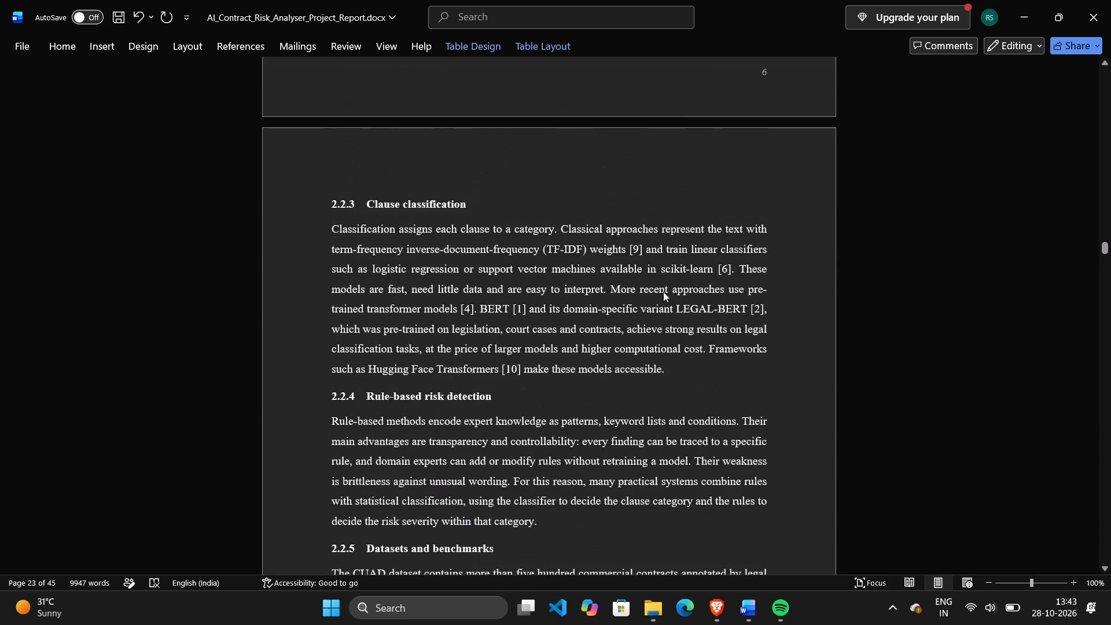
scroll(663, 292, up, 5)
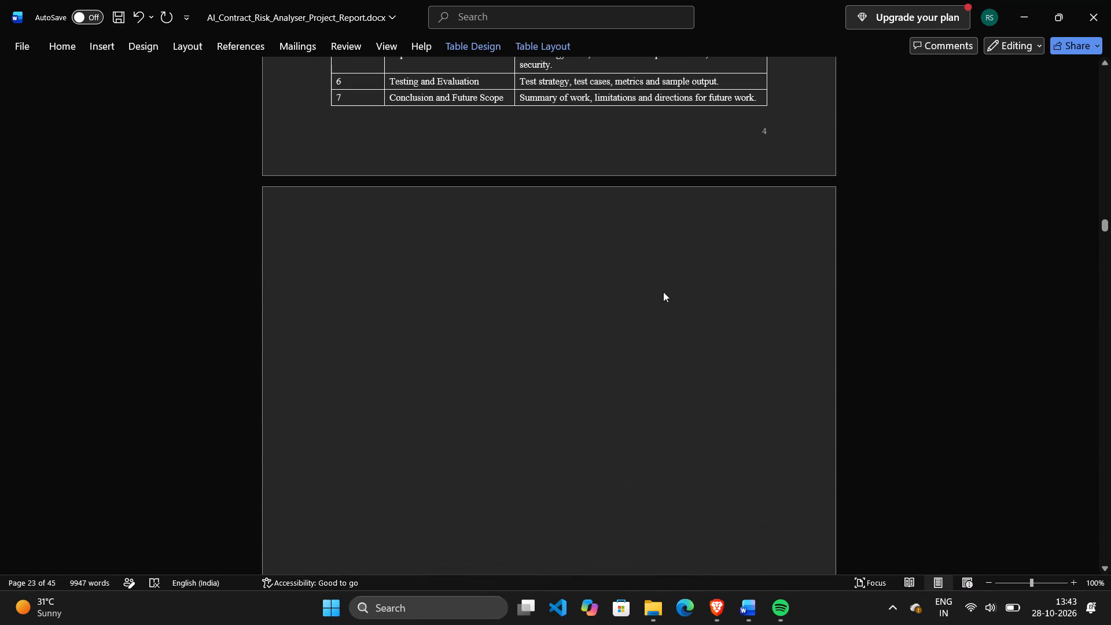
scroll(663, 292, down, 3)
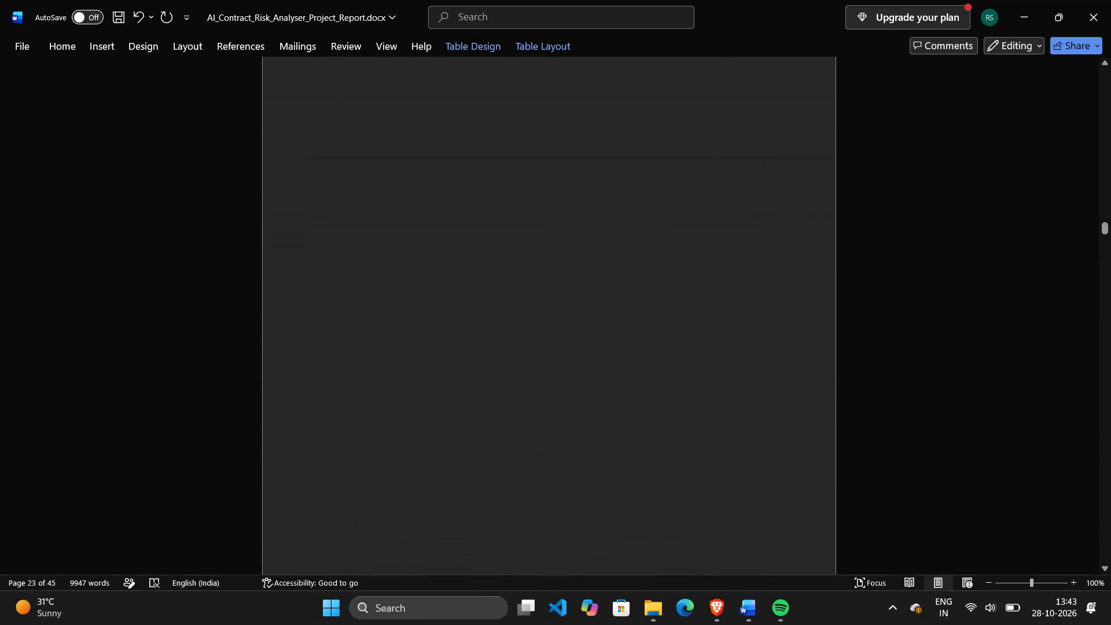
scroll(663, 292, up, 7)
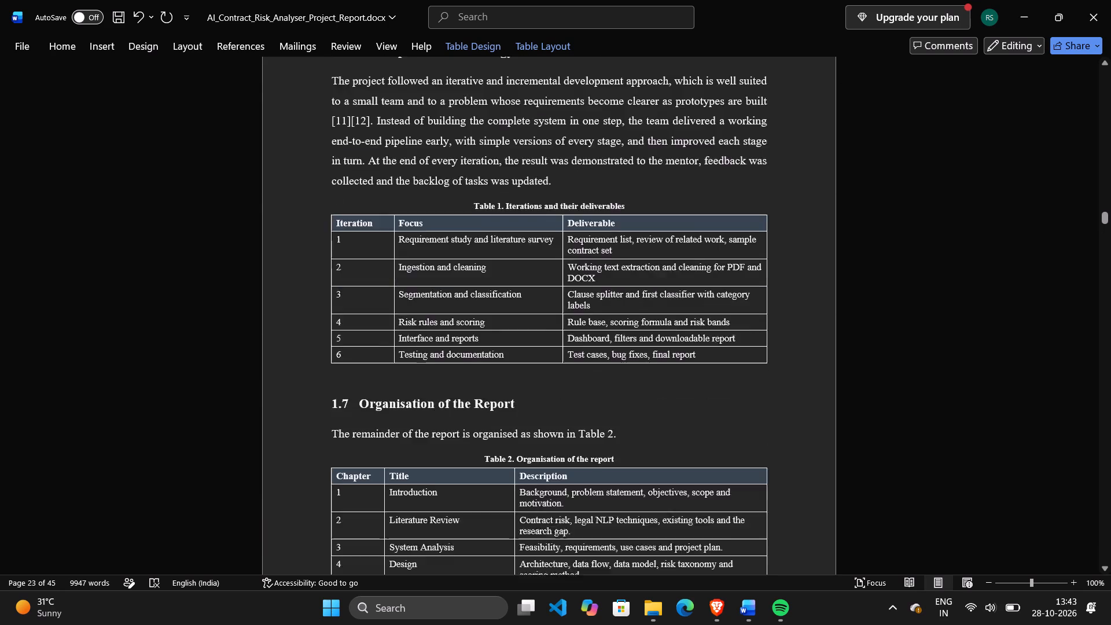
scroll(663, 292, up, 8)
Save the edited report document.
key(ctrl+s)
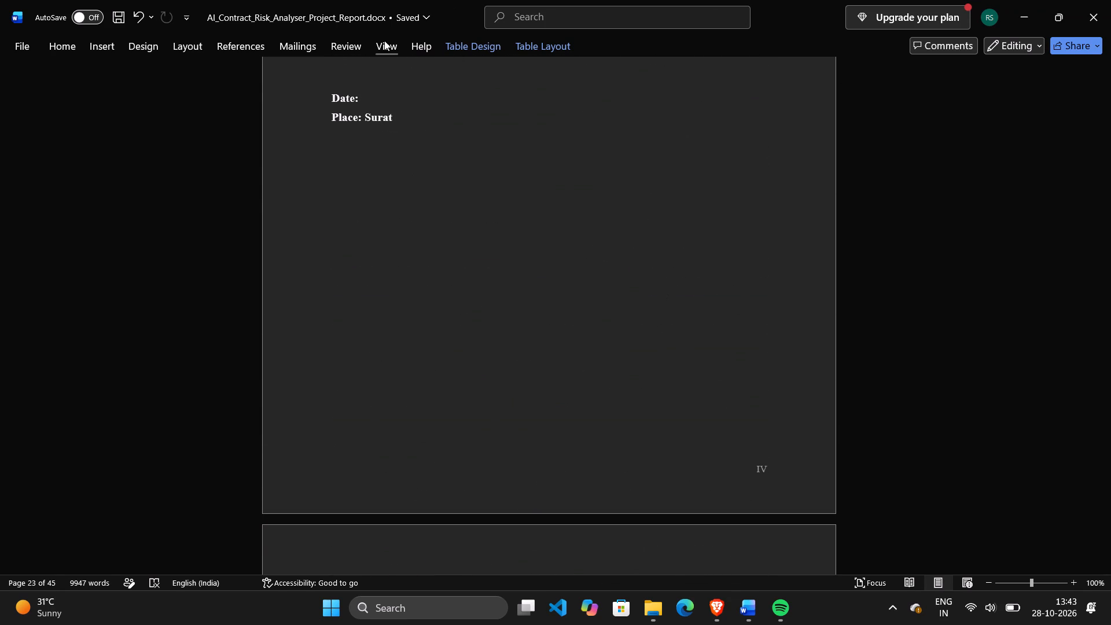
Save a PDF copy of the report as AI_Contract_Risk_Analyser_Project_Report.pdf in the college folder on the Desktop.
key(ctrl+shift+s)
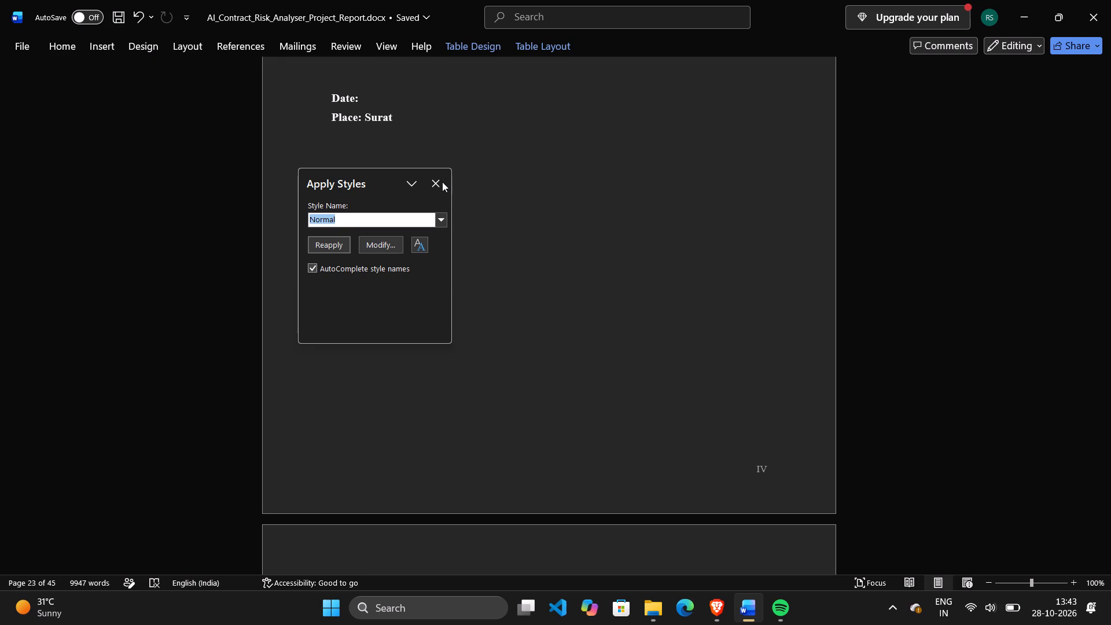
click(442, 182)
click(15, 46)
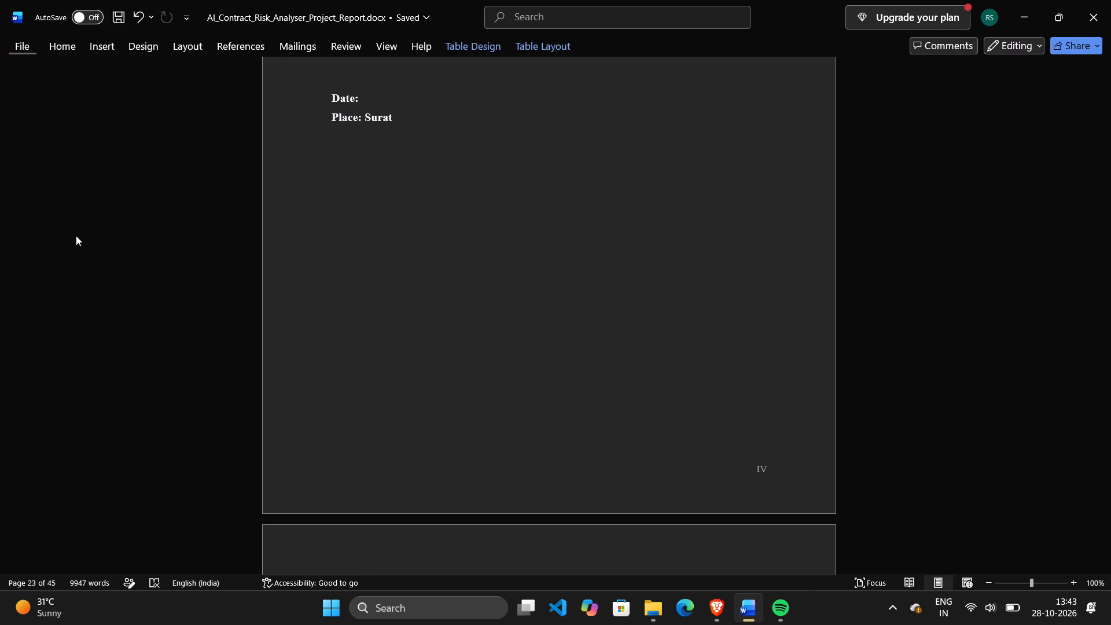
click(54, 266)
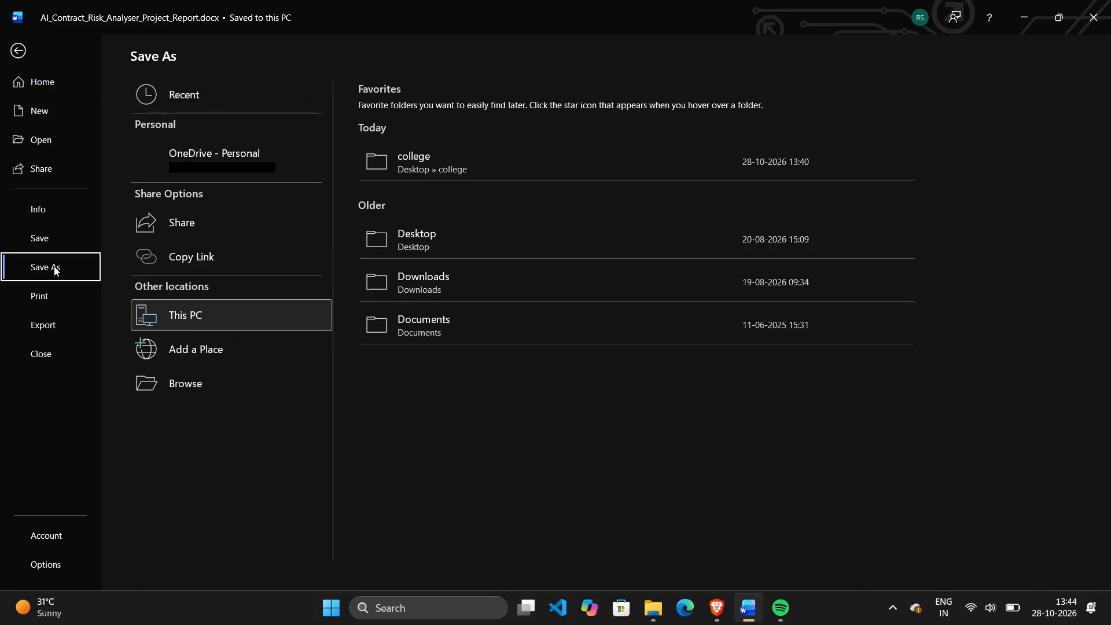
click(198, 392)
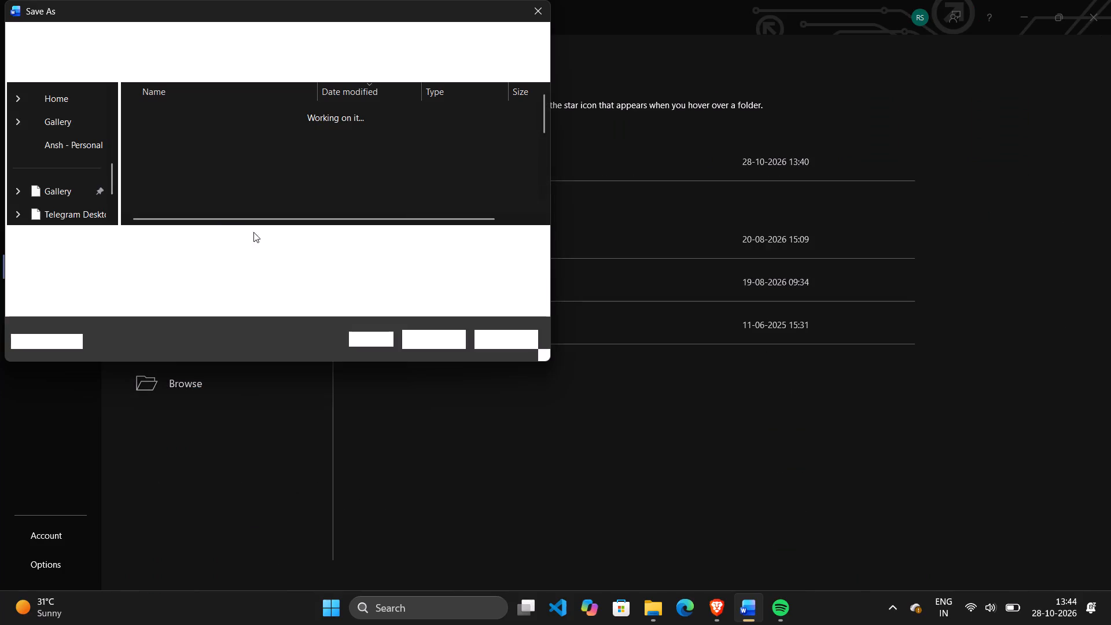
click(547, 9)
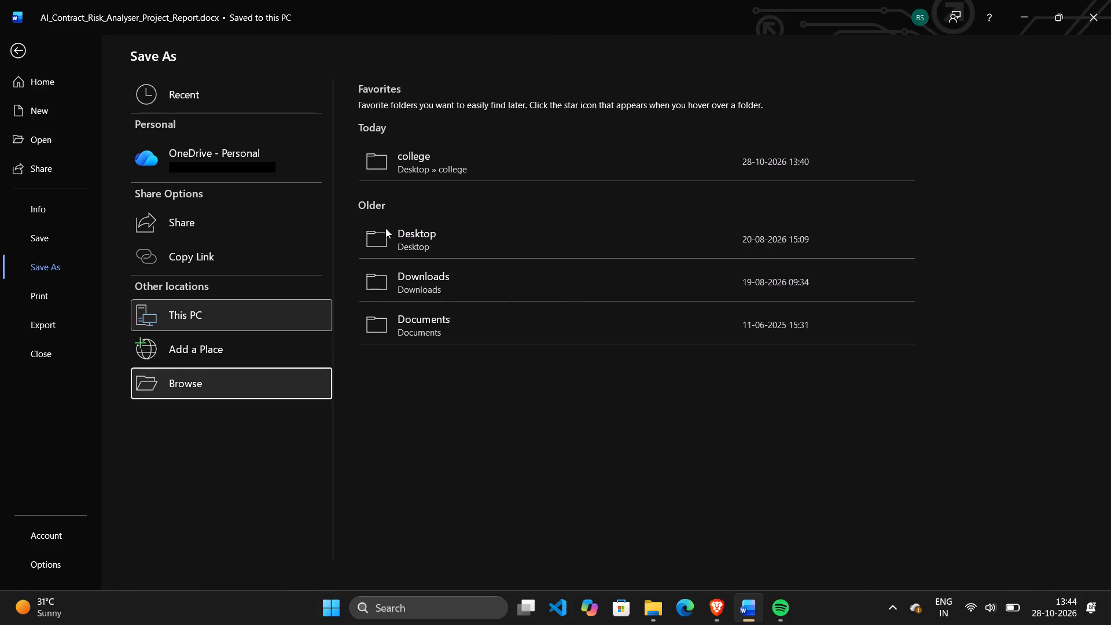
click(466, 175)
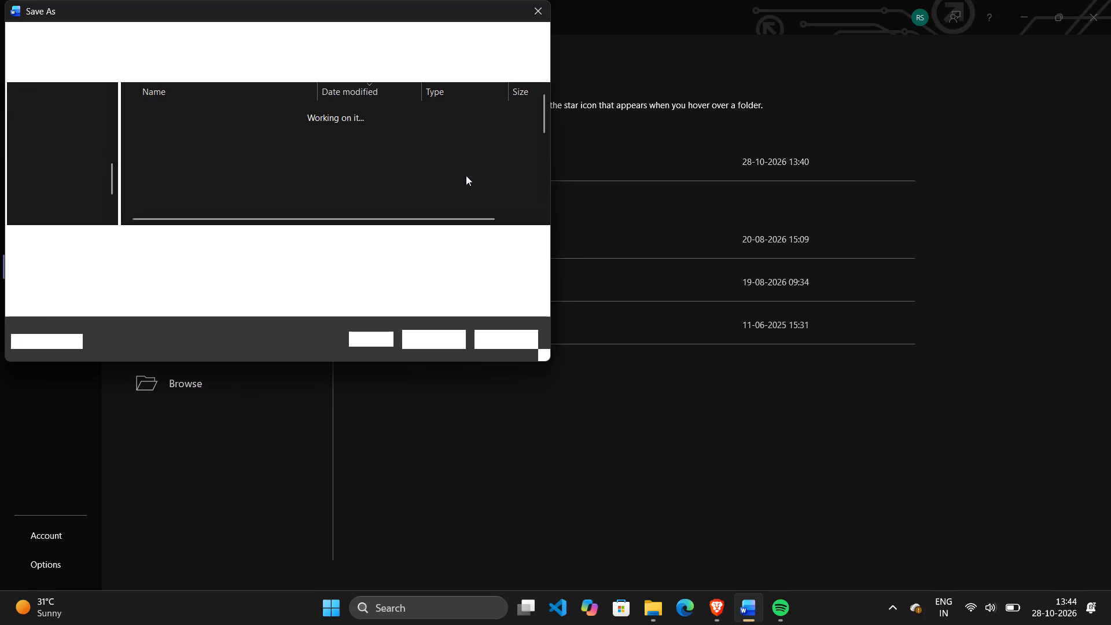
click(333, 244)
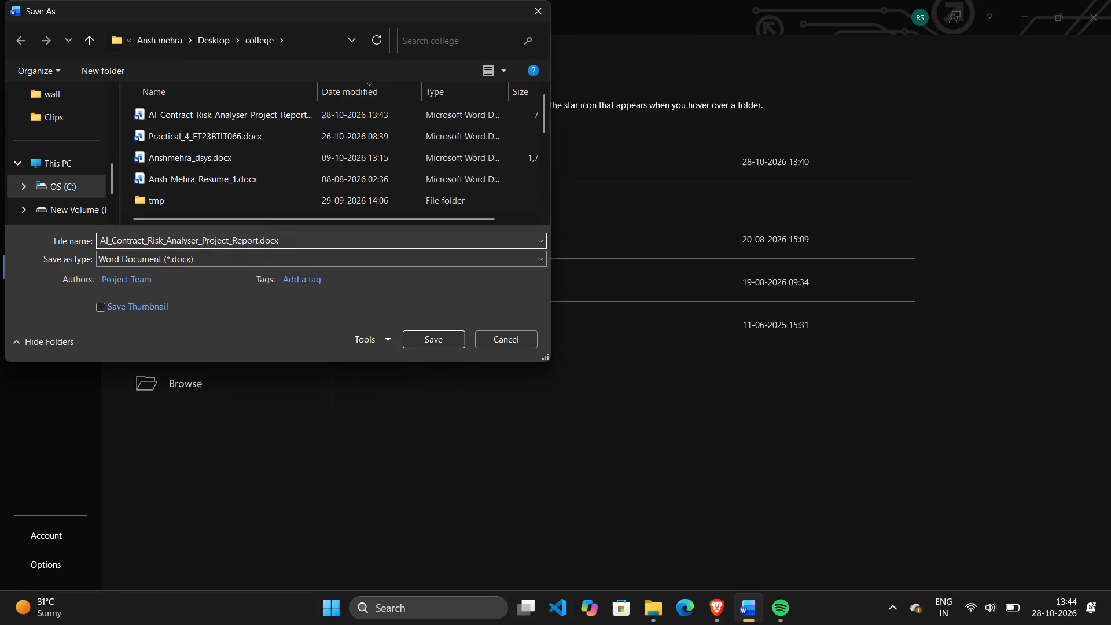
click(311, 262)
click(236, 339)
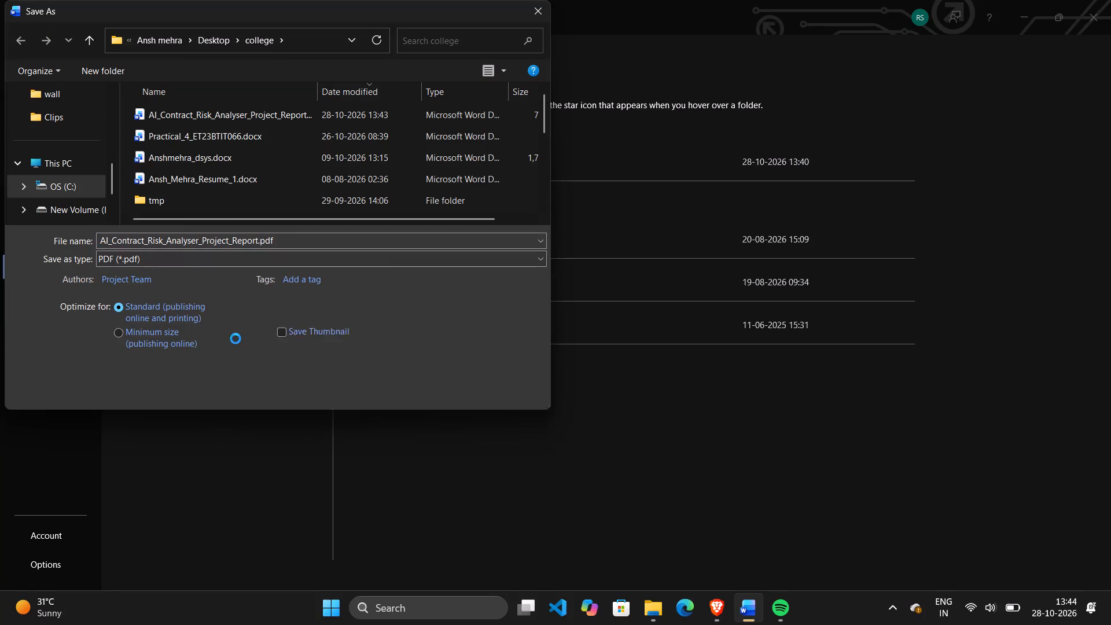
click(440, 373)
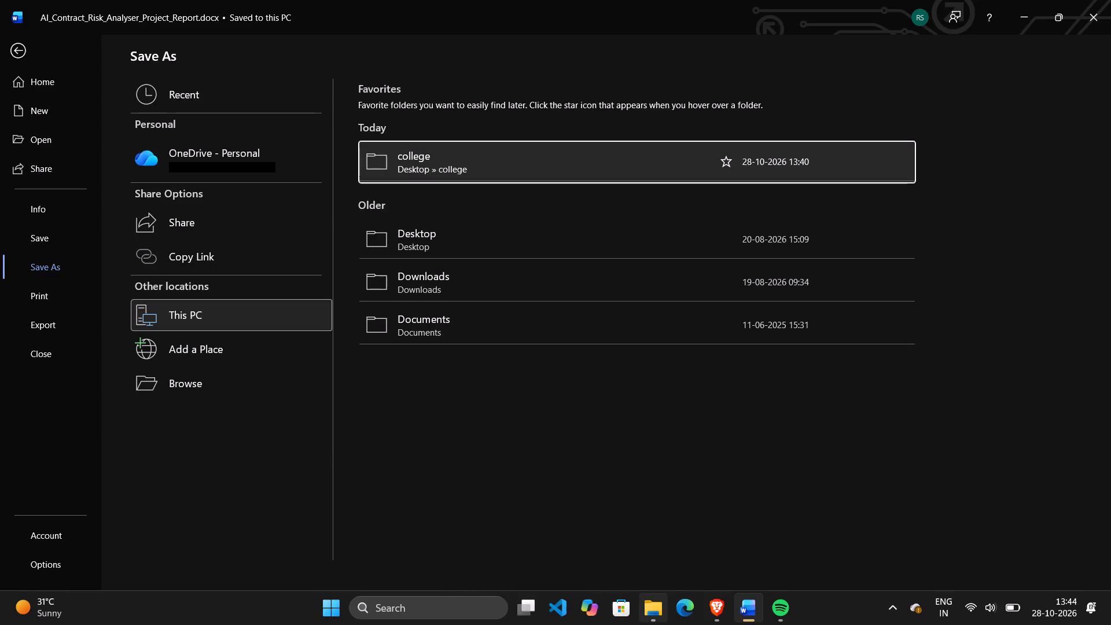
Switch to File Explorer and open the college folder to locate the exported report PDF.
click(645, 624)
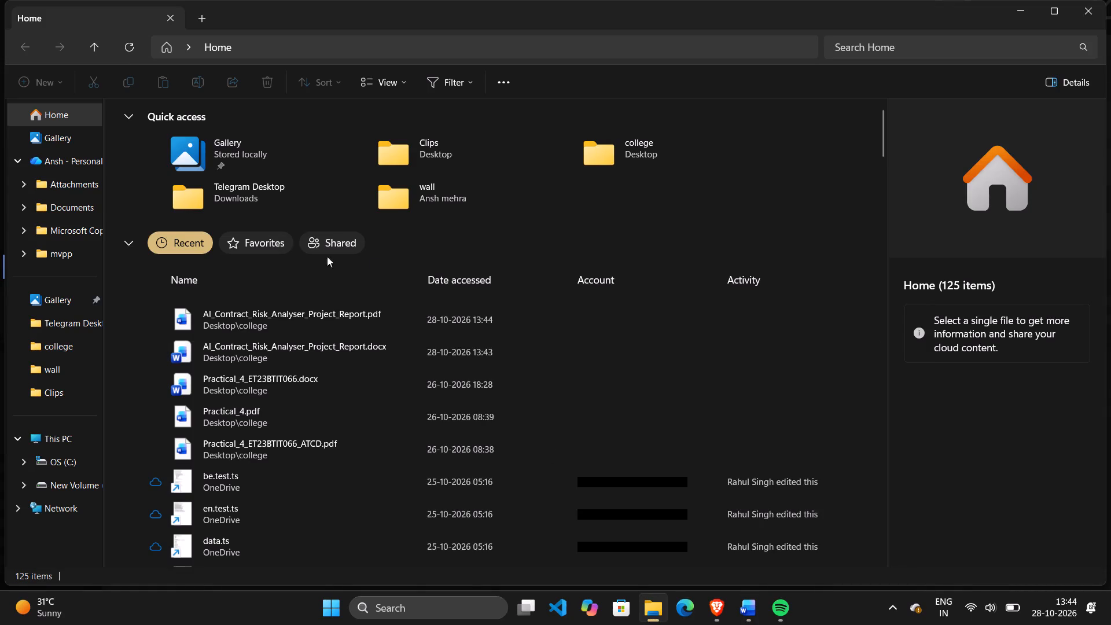
click(71, 348)
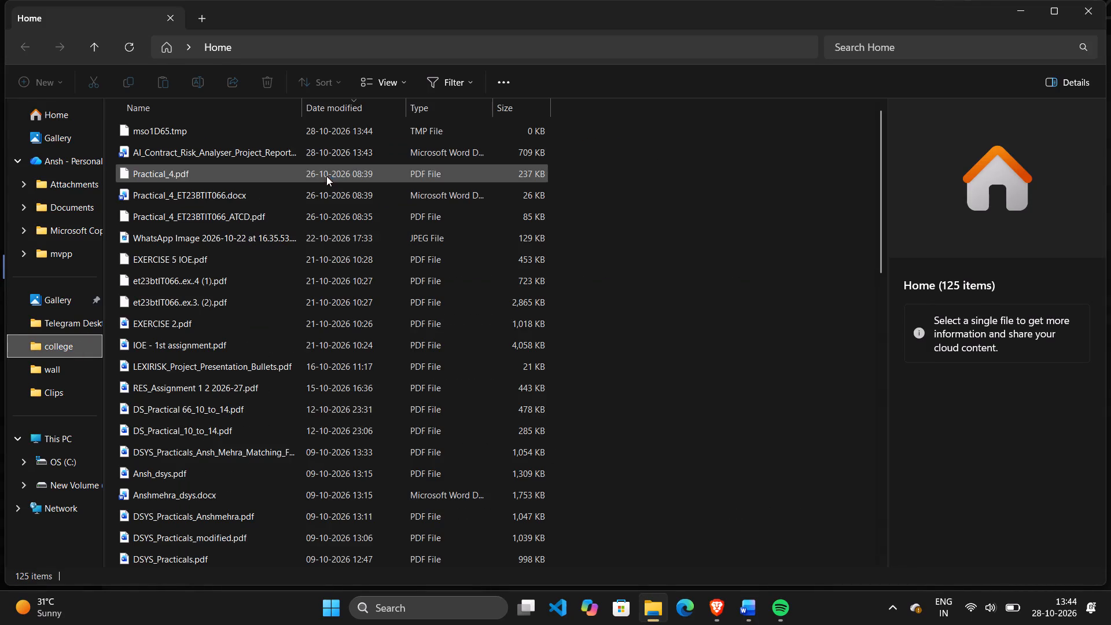
click(343, 150)
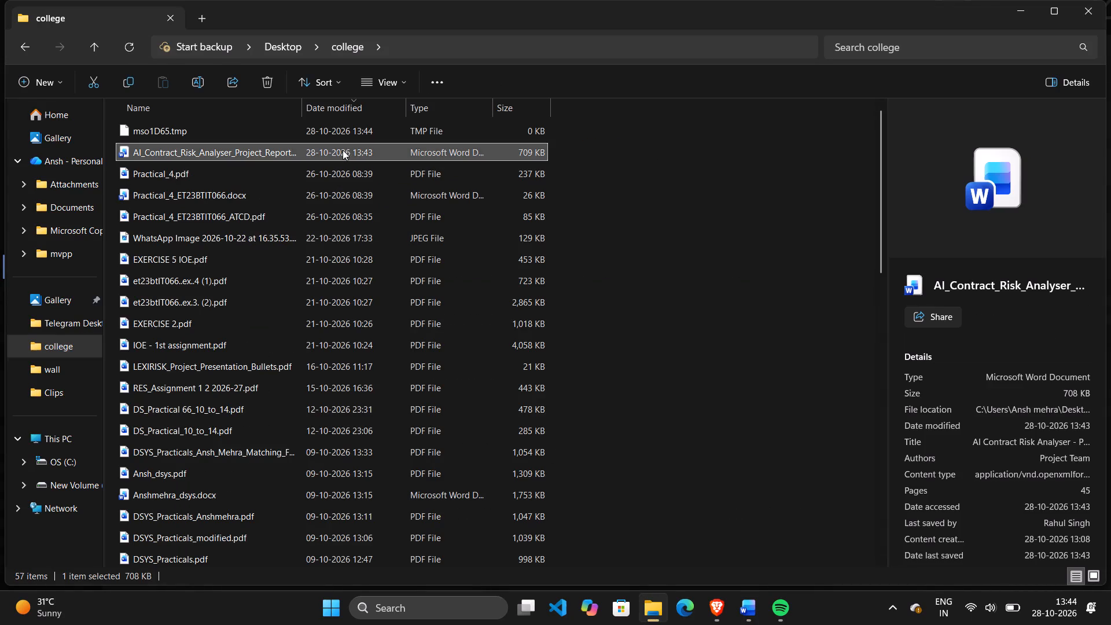
scroll(349, 226, up, 4)
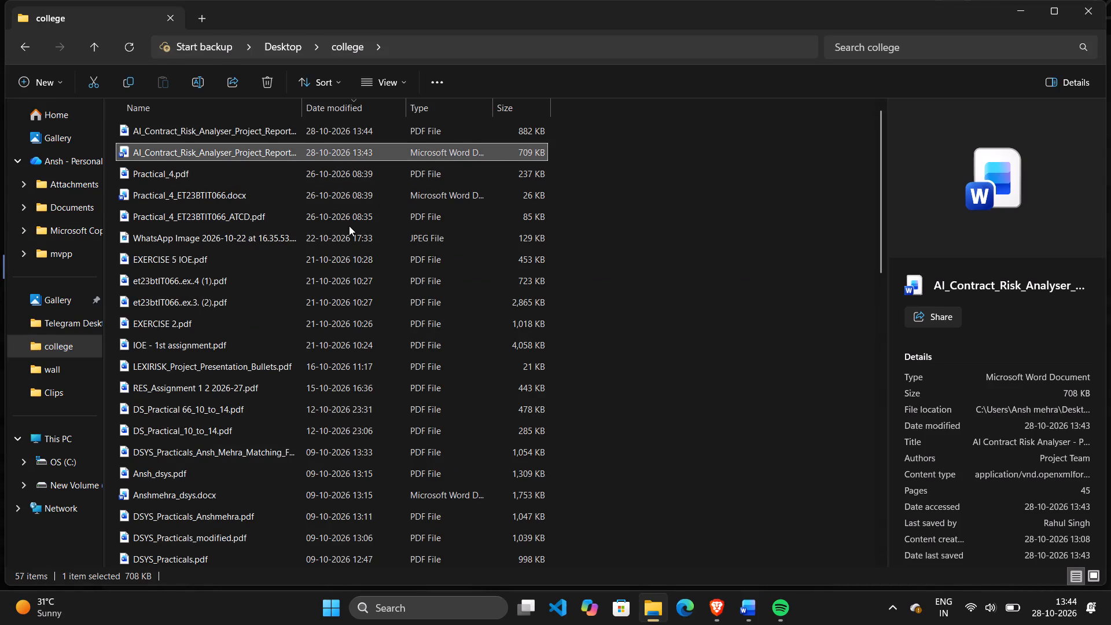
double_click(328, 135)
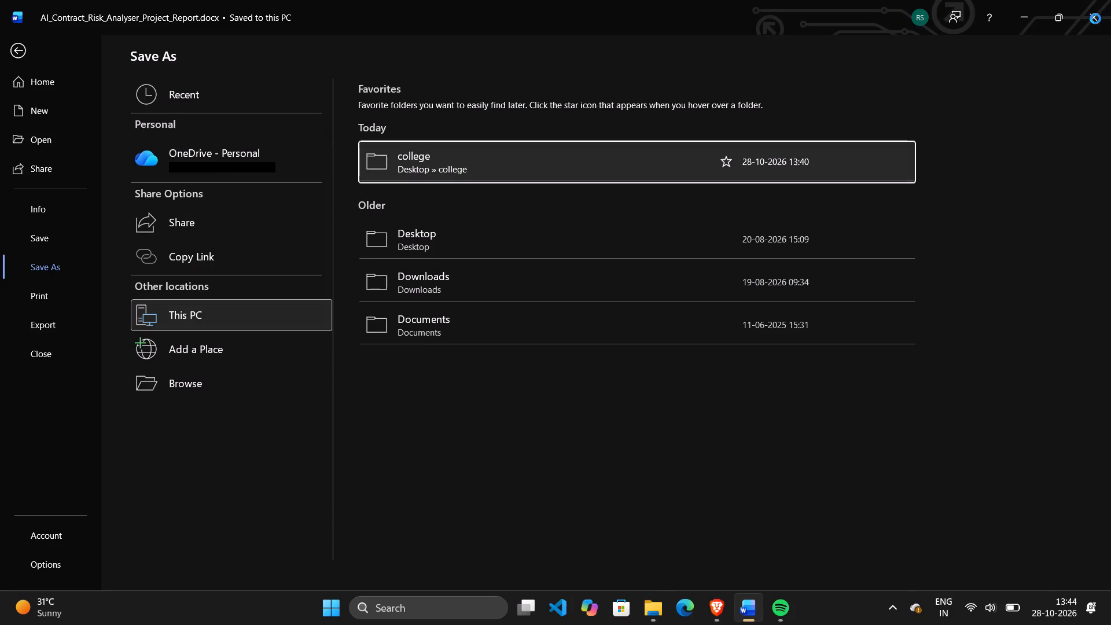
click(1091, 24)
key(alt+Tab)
Open AI_Contract_Risk_Analyser_Project_Report.pdf from the college folder with Brave.
right_click(511, 128)
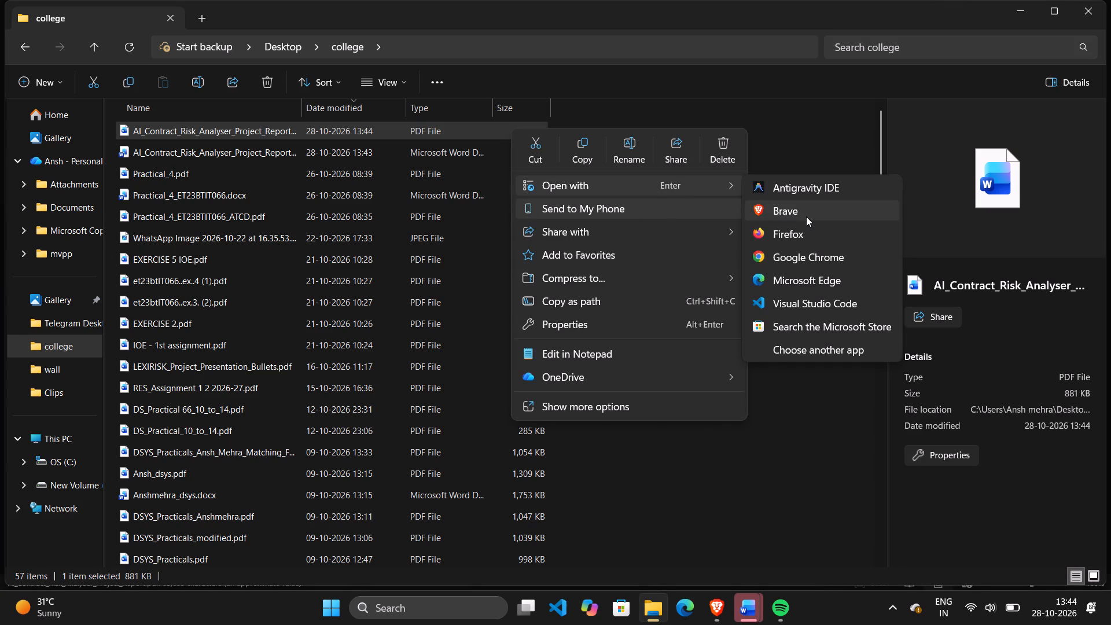
click(806, 216)
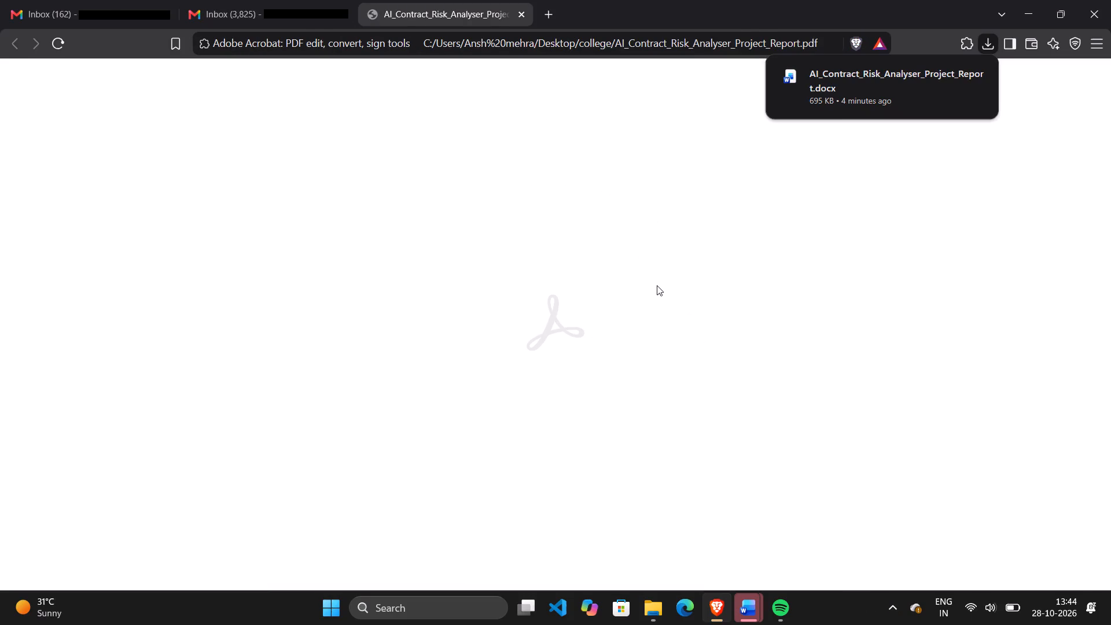
click(991, 45)
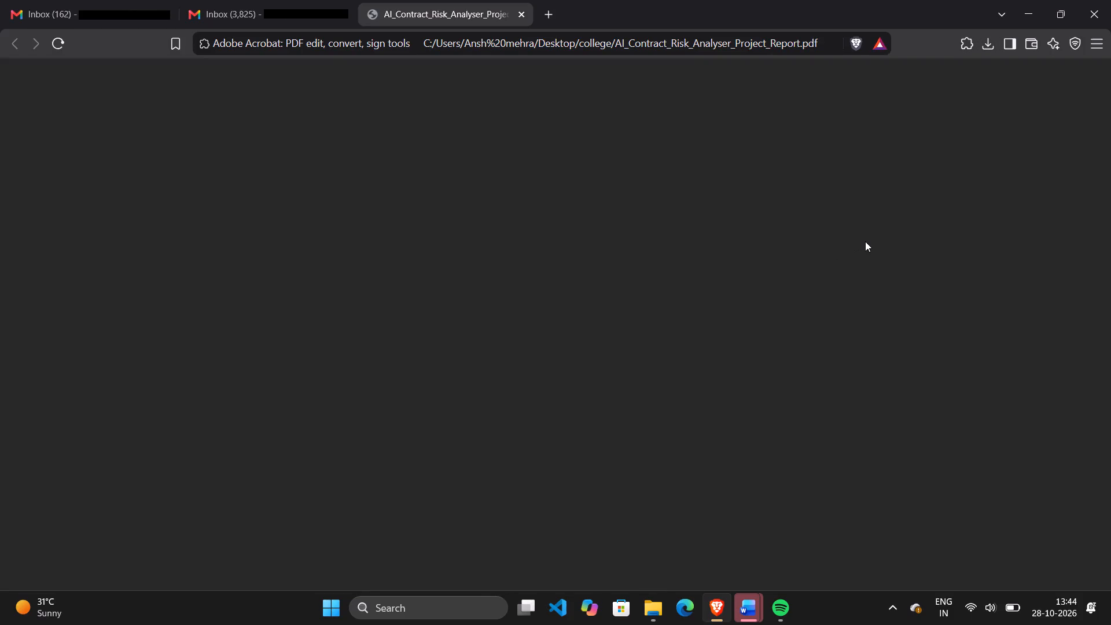
Look through the front matter of the exported PDF, from the title page through the contents, acknowledgements and lists to the abbreviations.
scroll(860, 308, down, 2)
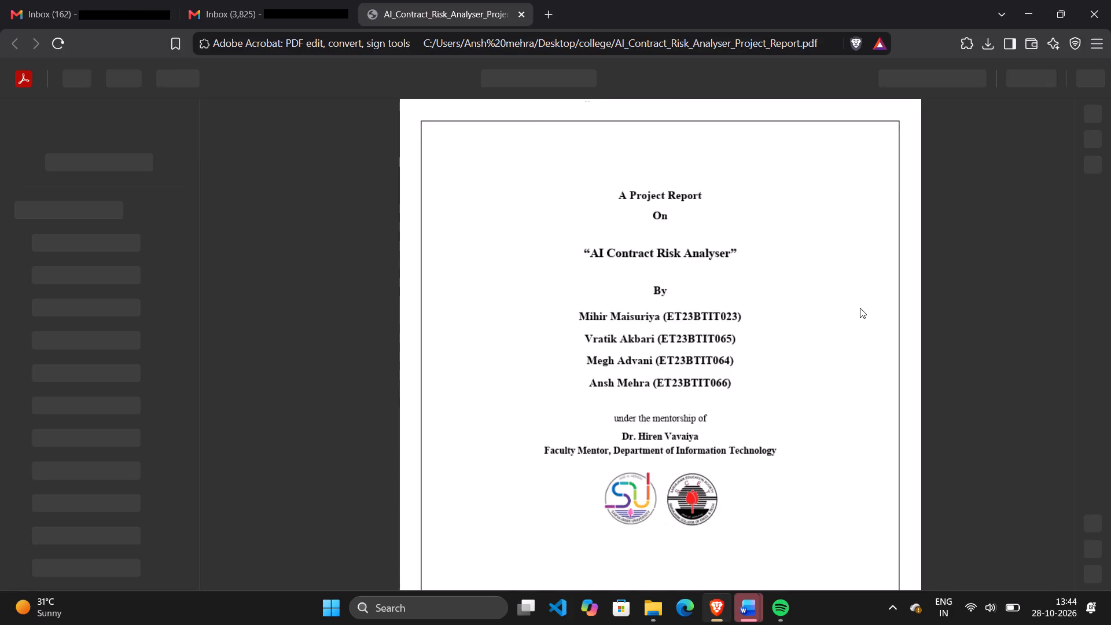
scroll(860, 308, down, 14)
scroll(860, 308, down, 10)
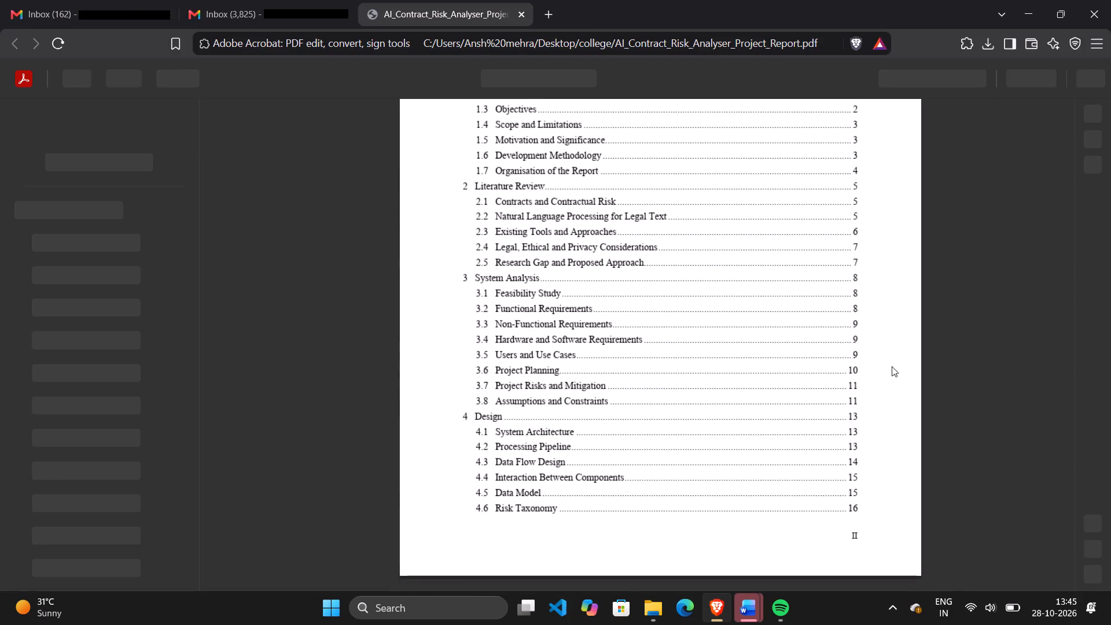
scroll(892, 366, down, 18)
scroll(892, 366, down, 6)
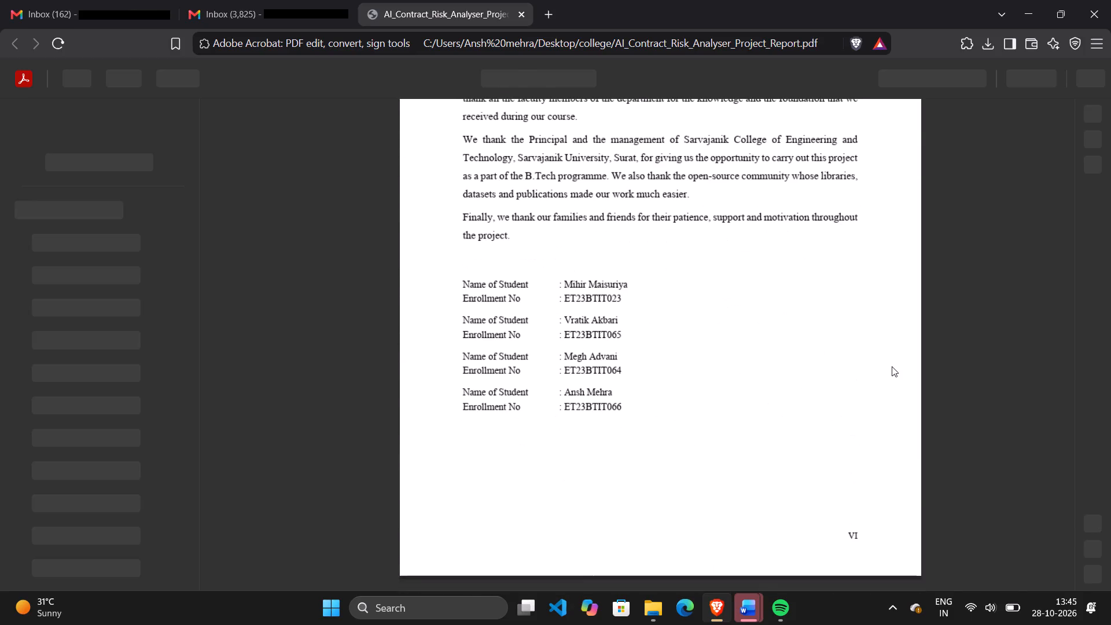
scroll(892, 366, down, 13)
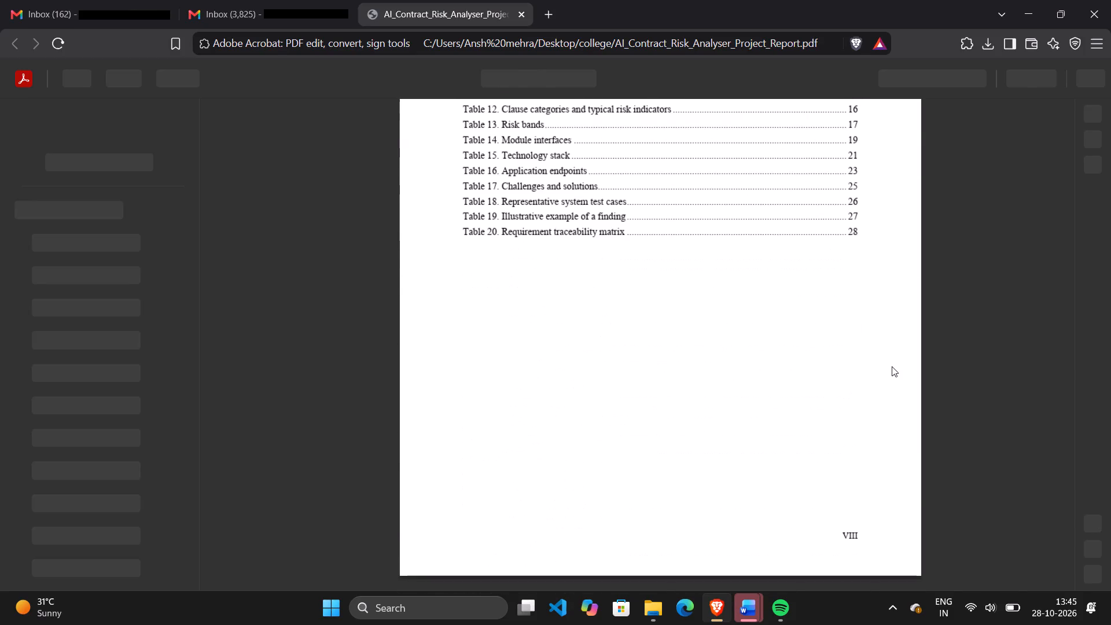
scroll(892, 366, down, 3)
scroll(702, 409, down, 2)
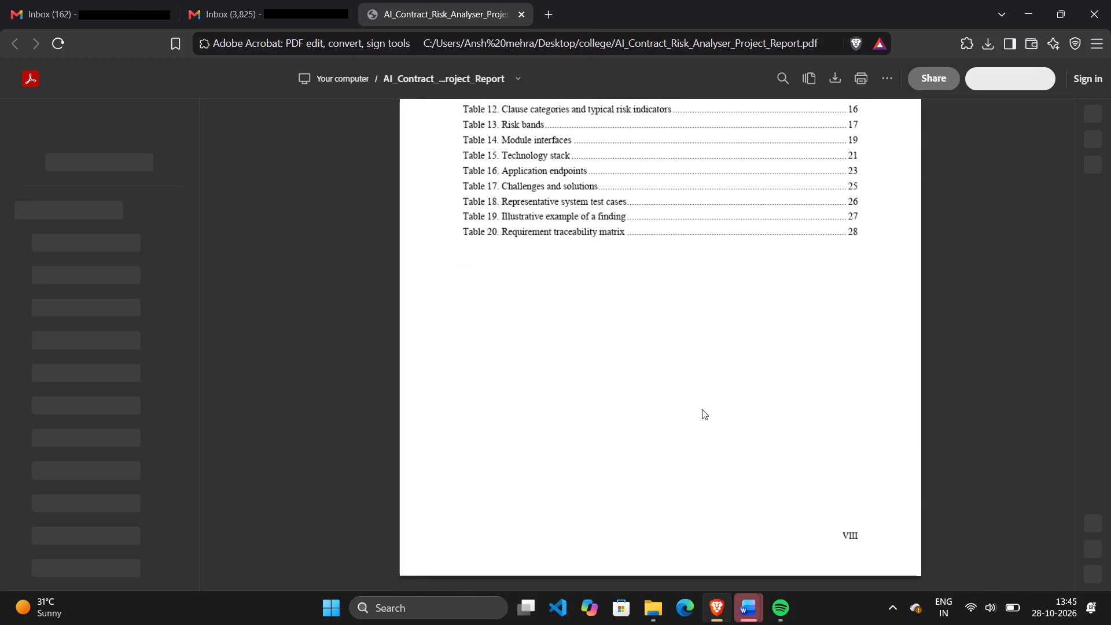
scroll(702, 409, down, 13)
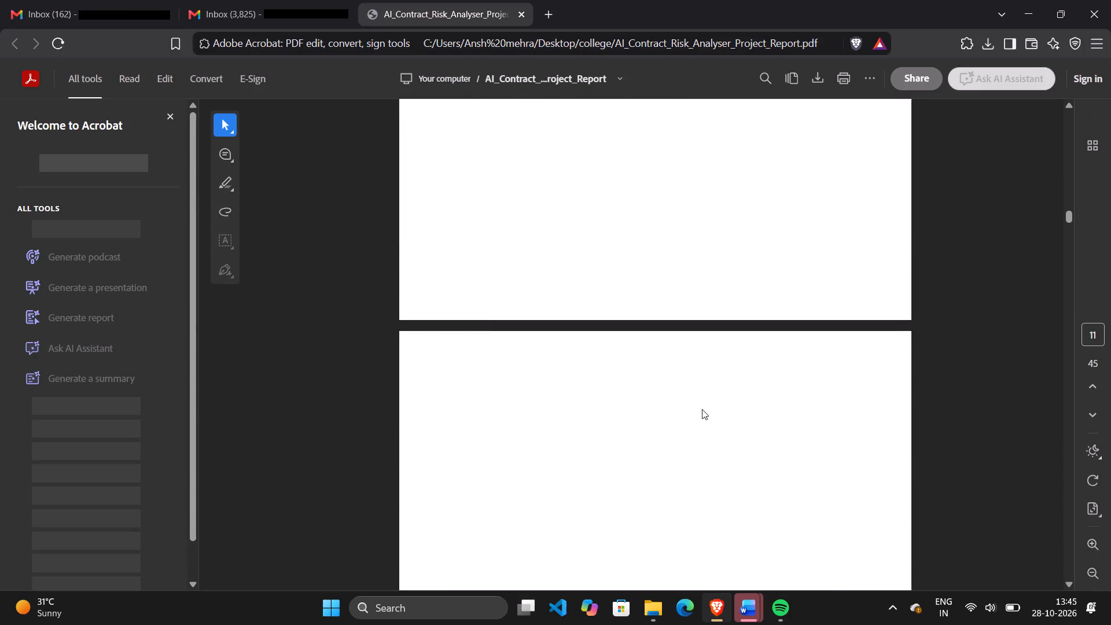
Check the layout of the PDF's Introduction chapter and the page that follows Table 2, Organisation of the report.
scroll(702, 409, up, 3)
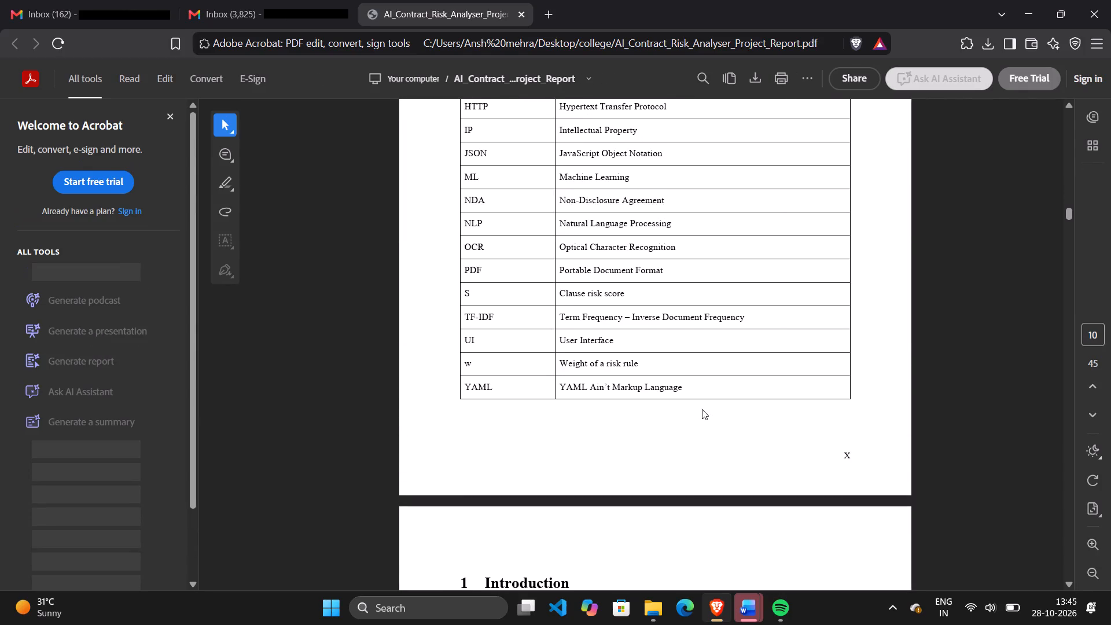
scroll(702, 409, down, 5)
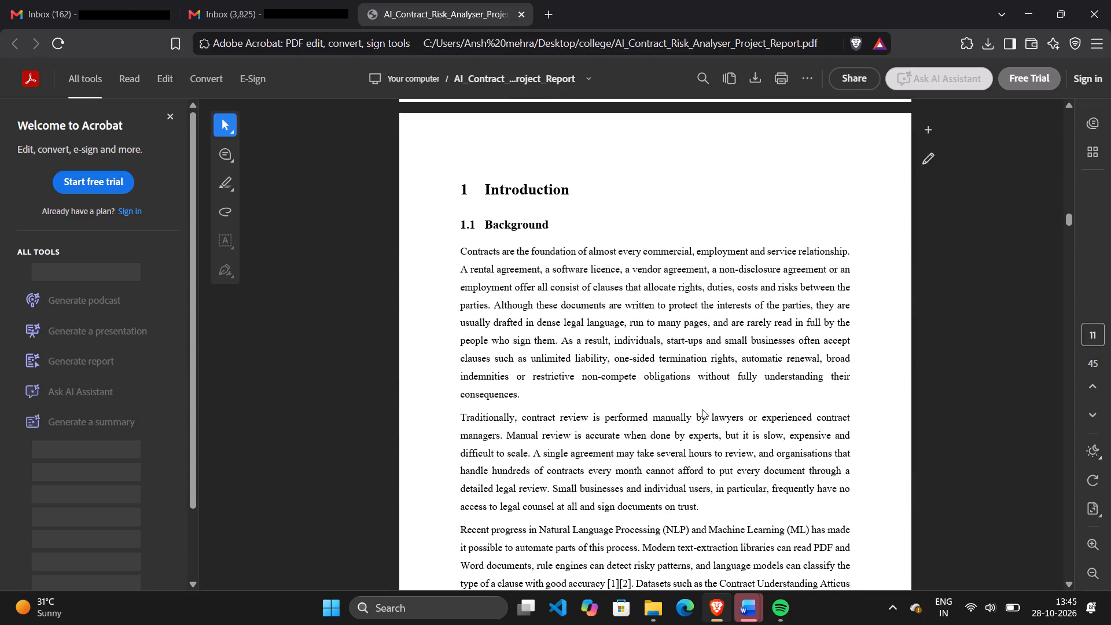
scroll(702, 409, down, 12)
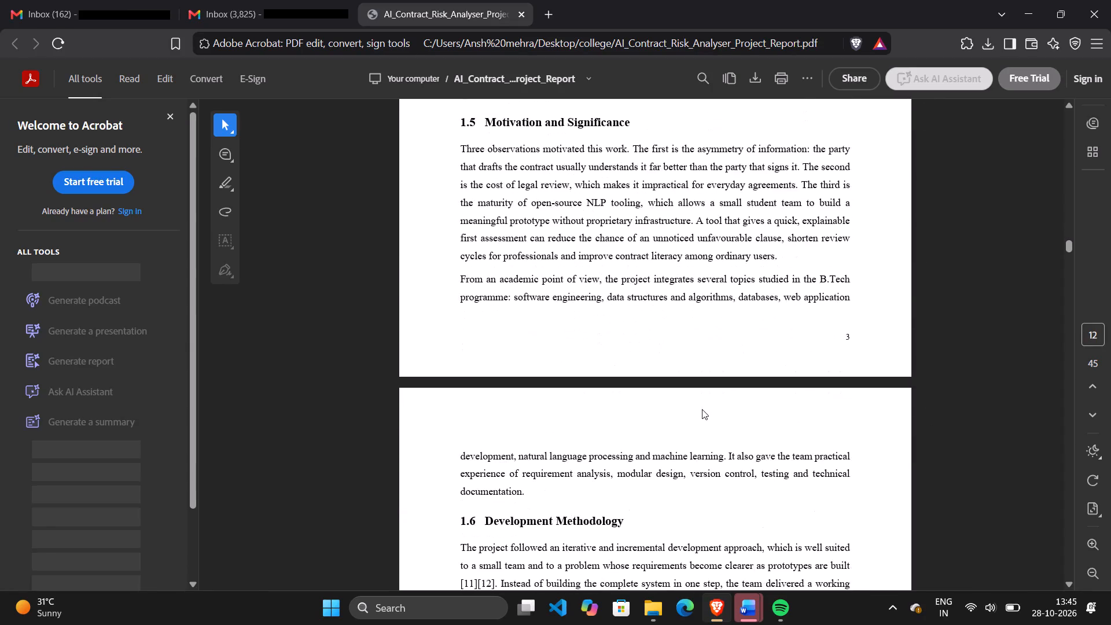
scroll(702, 409, down, 1)
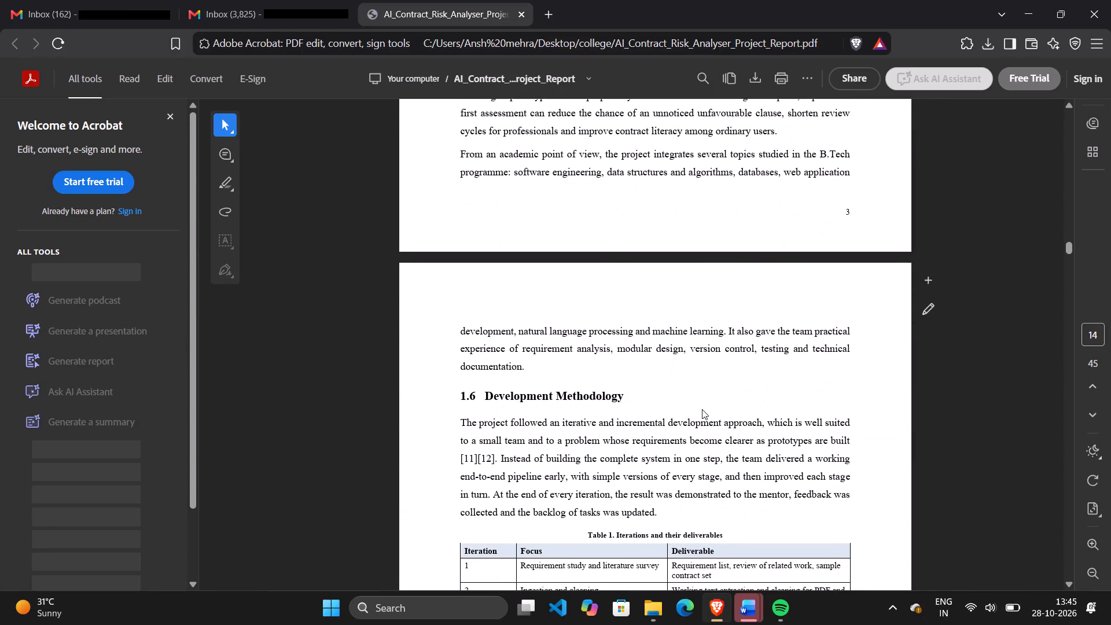
scroll(702, 409, down, 8)
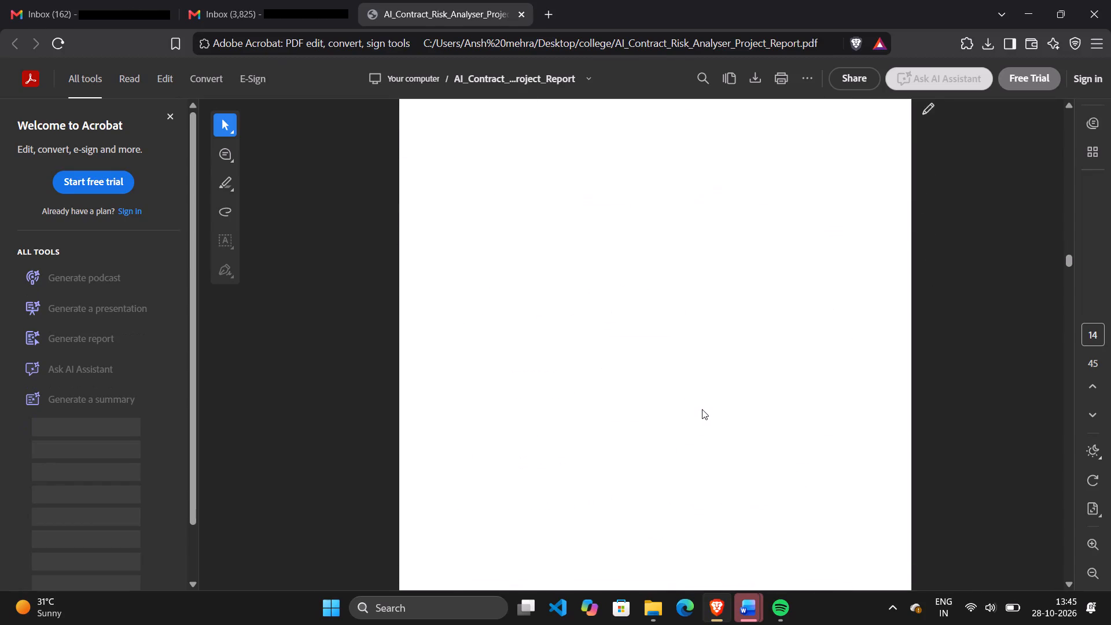
scroll(702, 409, down, 1)
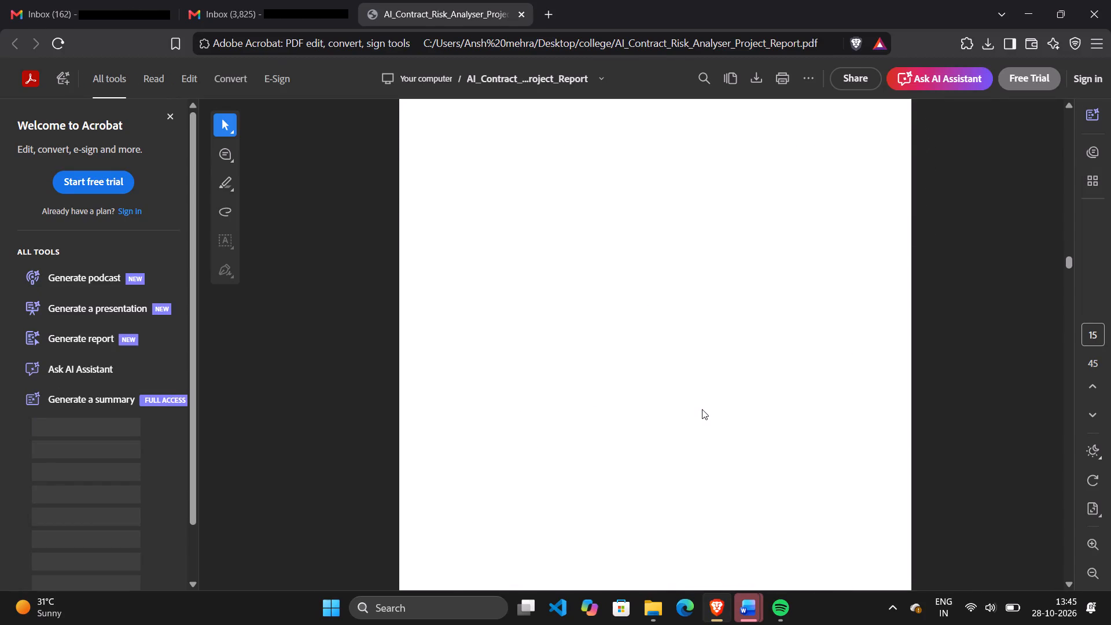
scroll(702, 409, down, 3)
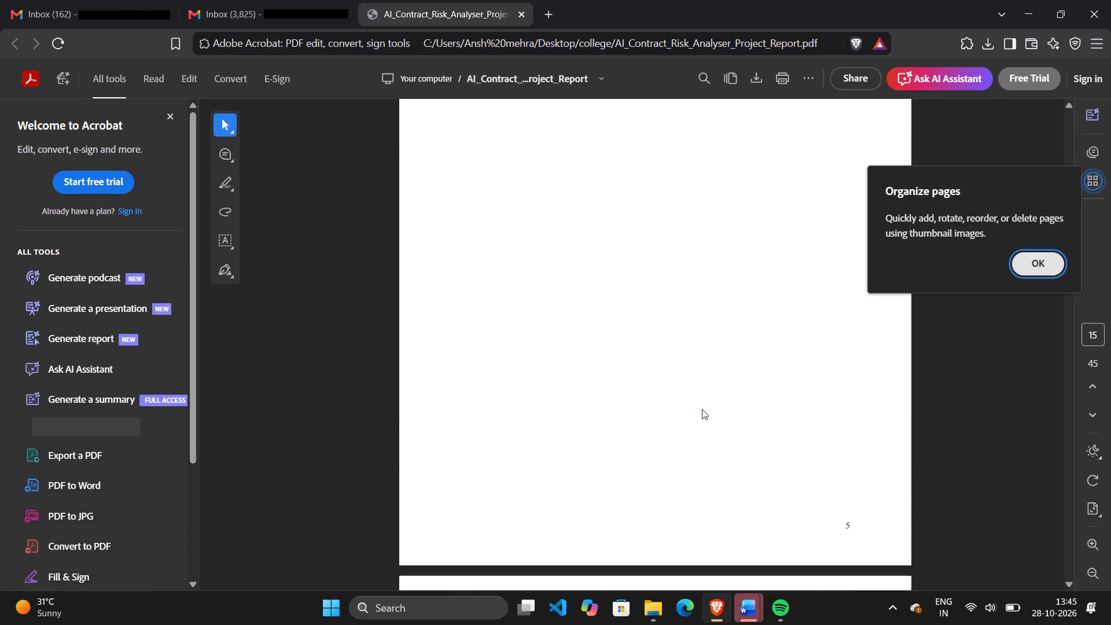
scroll(702, 409, down, 2)
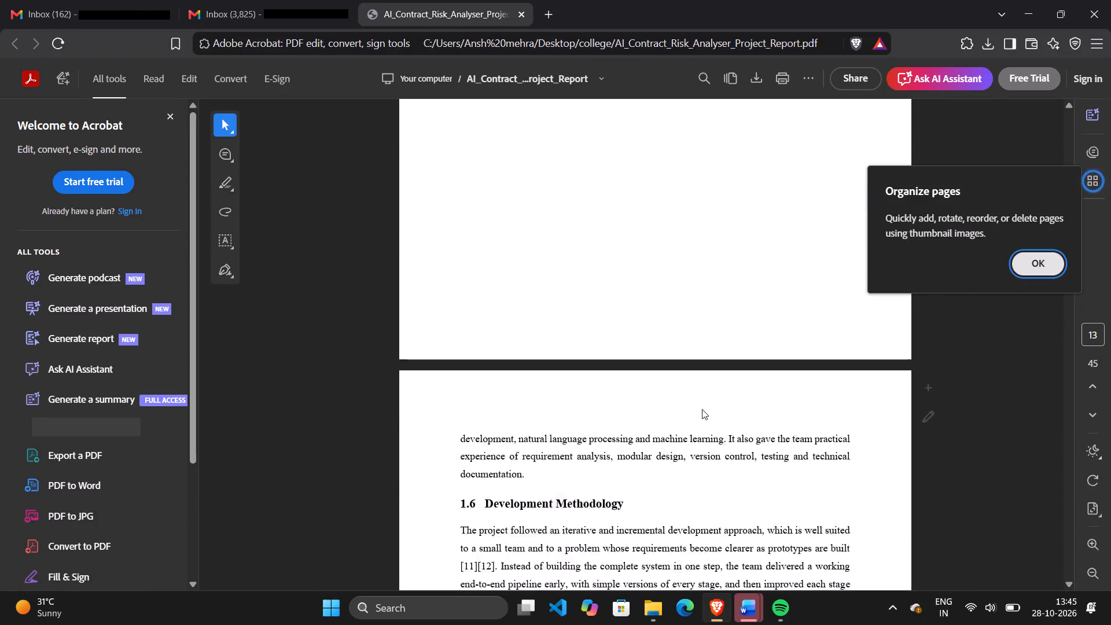
scroll(702, 409, down, 4)
scroll(702, 409, up, 2)
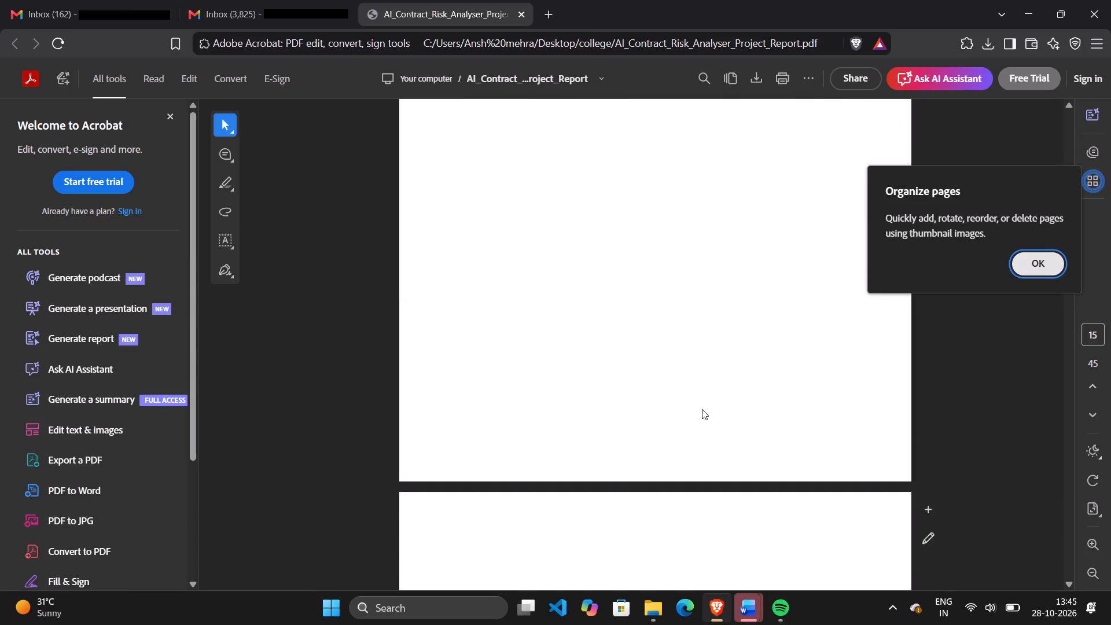
scroll(702, 409, up, 4)
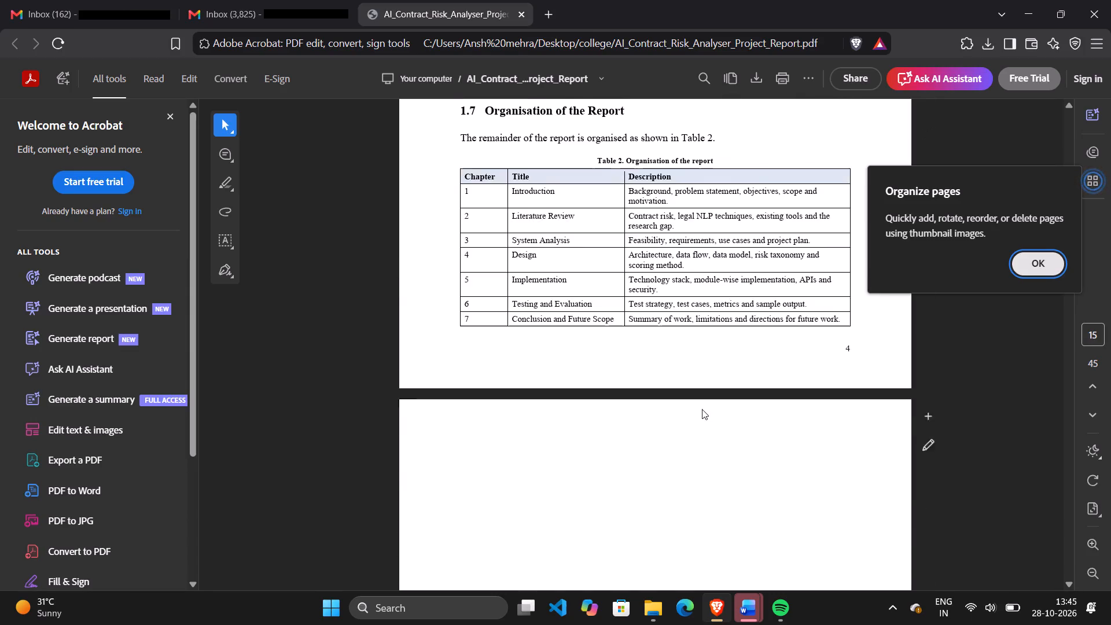
scroll(702, 409, up, 1)
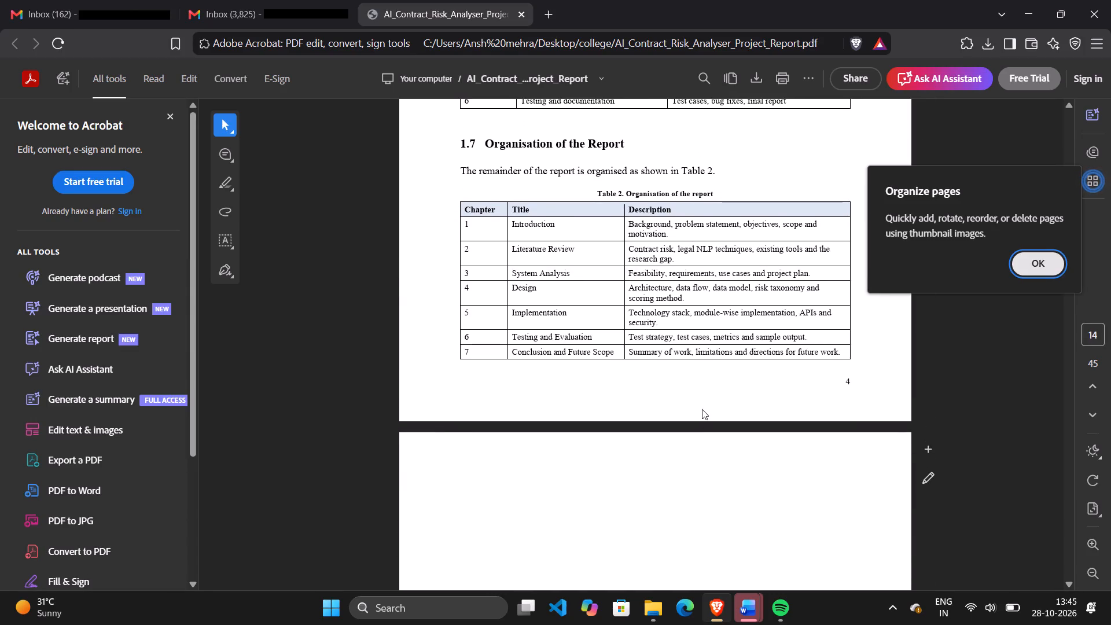
scroll(704, 472, down, 1)
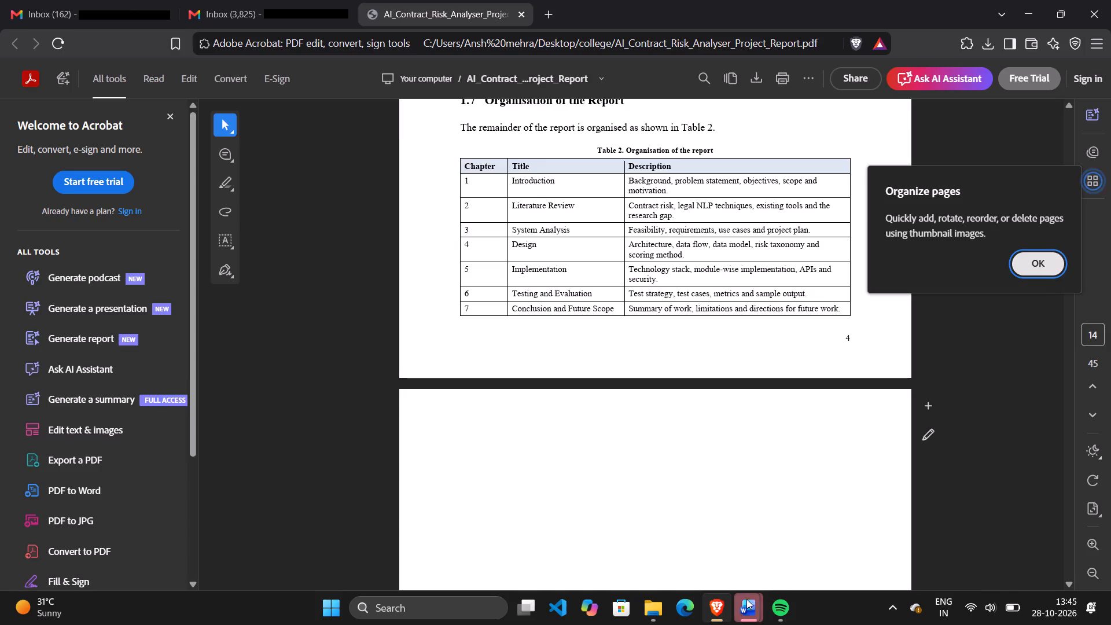
Switch back to Word and dismiss the open message dialog to return to the report document.
click(743, 604)
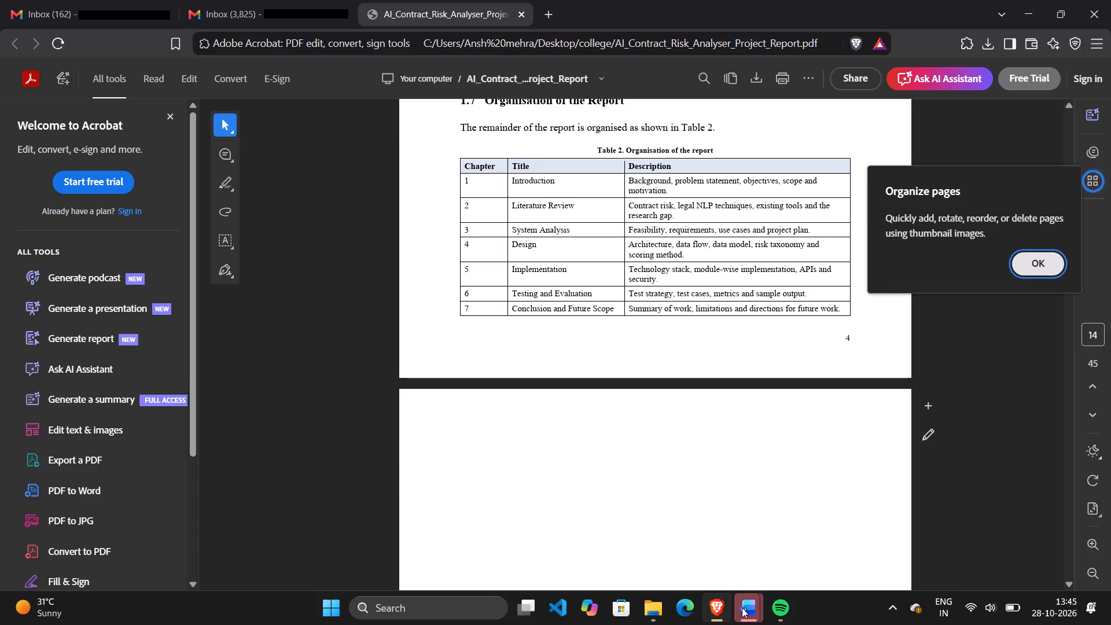
click(742, 608)
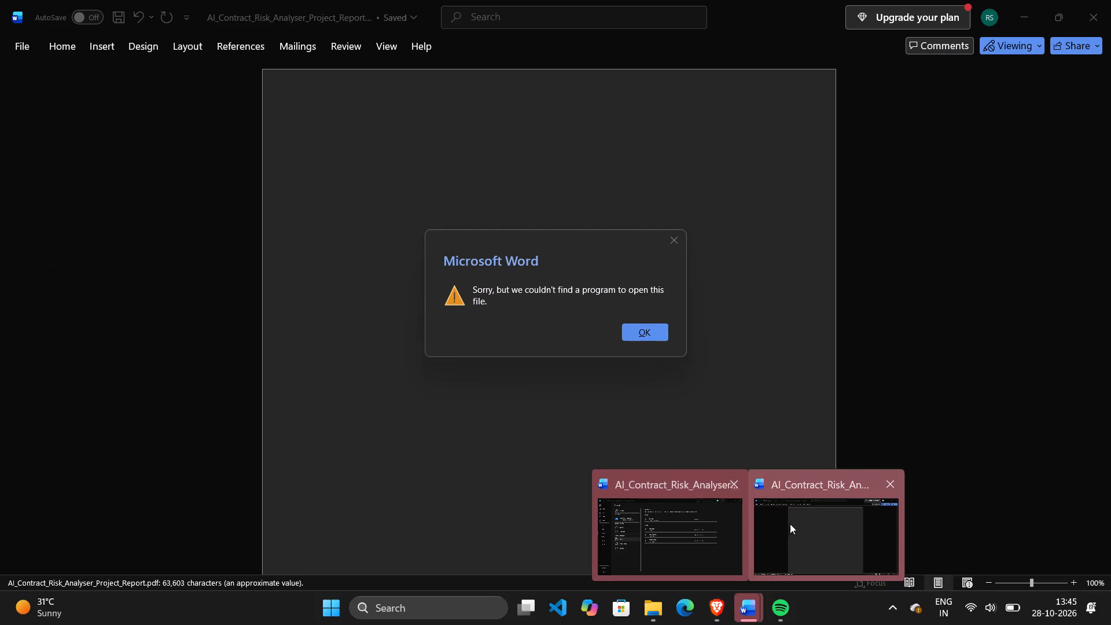
click(799, 532)
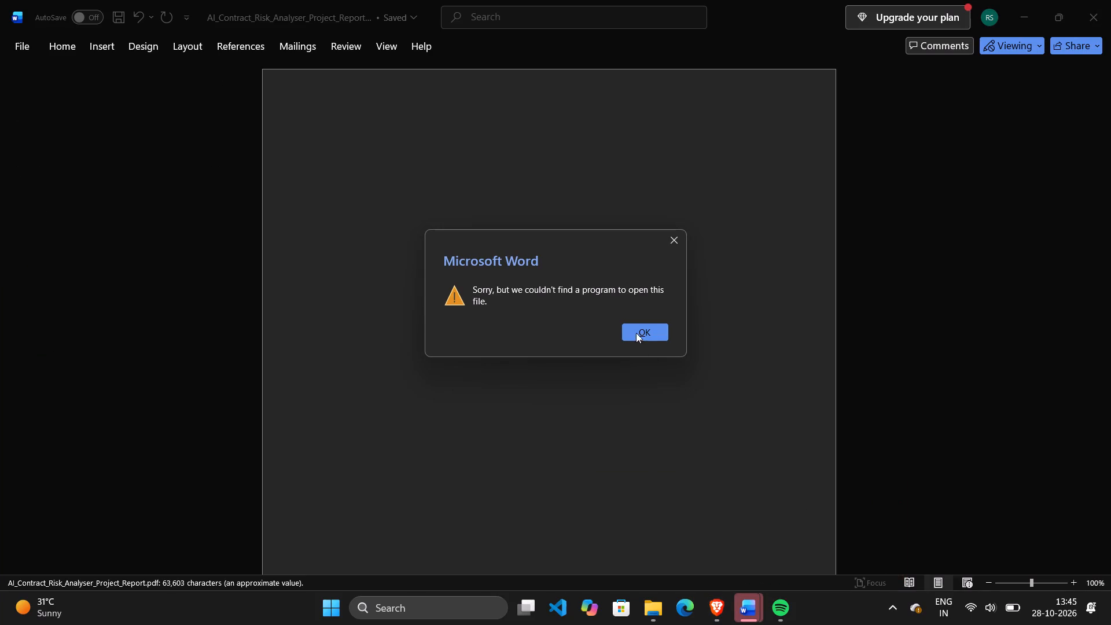
click(636, 333)
Go through the report document from the front matter through the Introduction chapter to find the blank page after Table 2.
scroll(489, 191, down, 1)
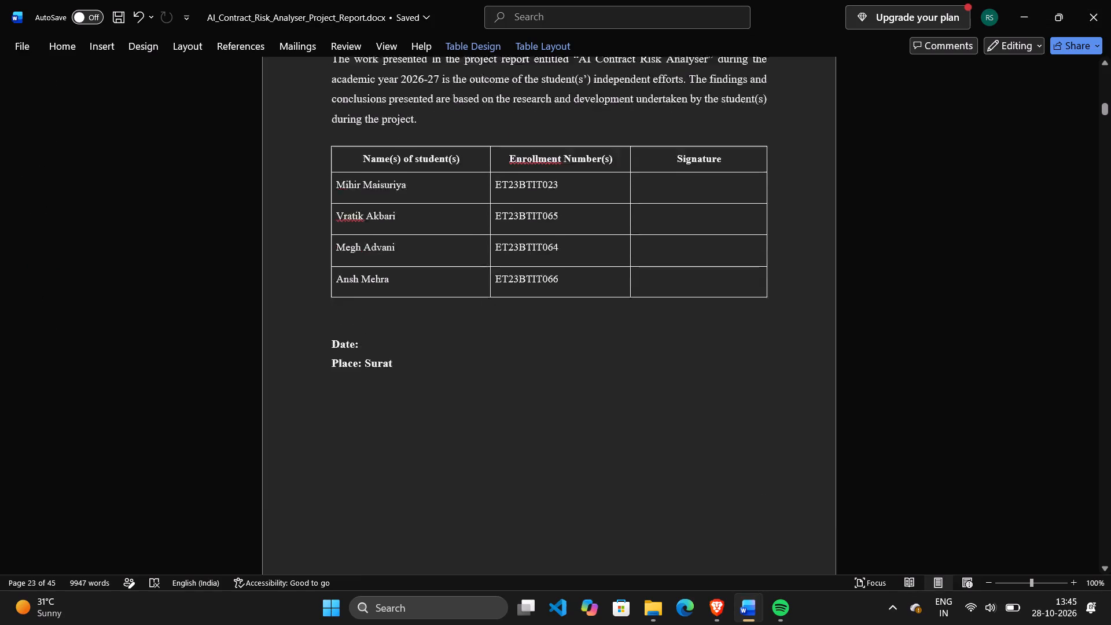
scroll(489, 191, down, 2)
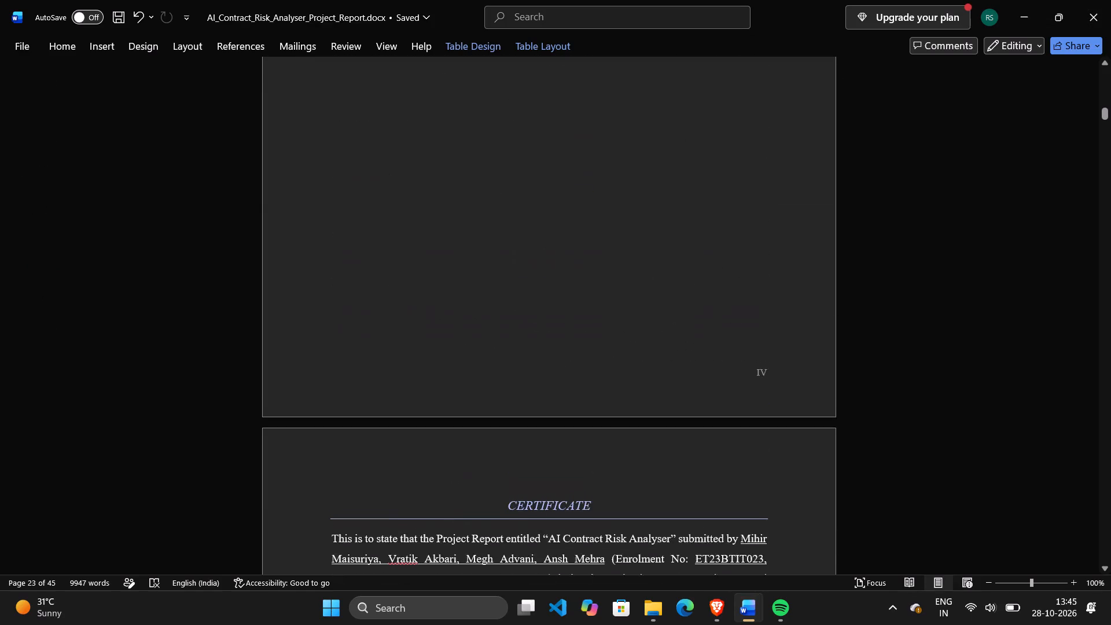
scroll(489, 191, down, 5)
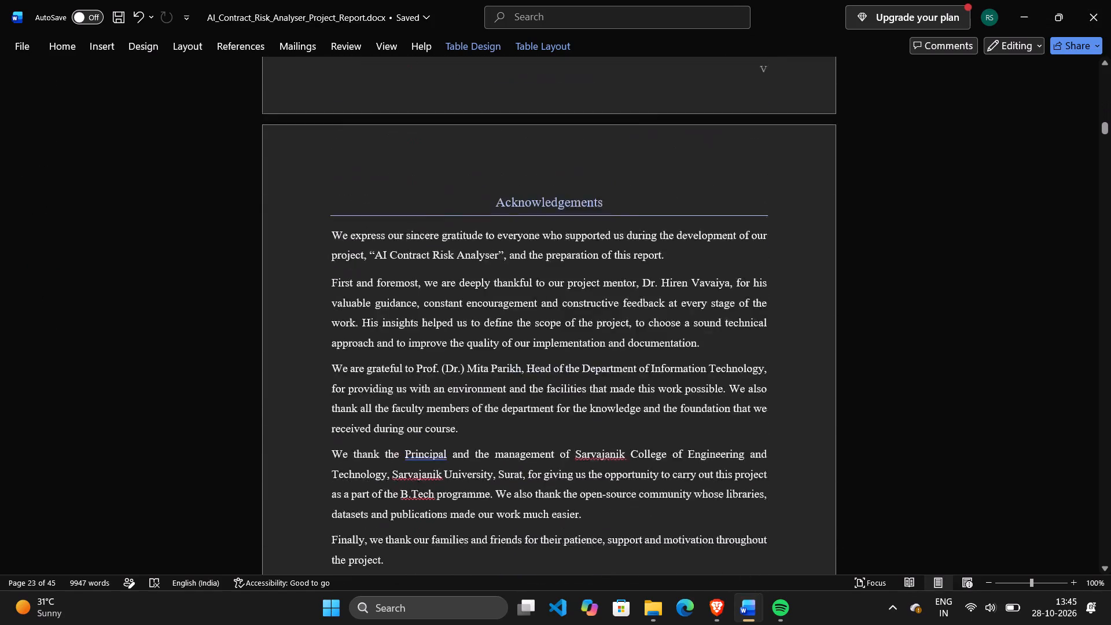
scroll(489, 191, down, 9)
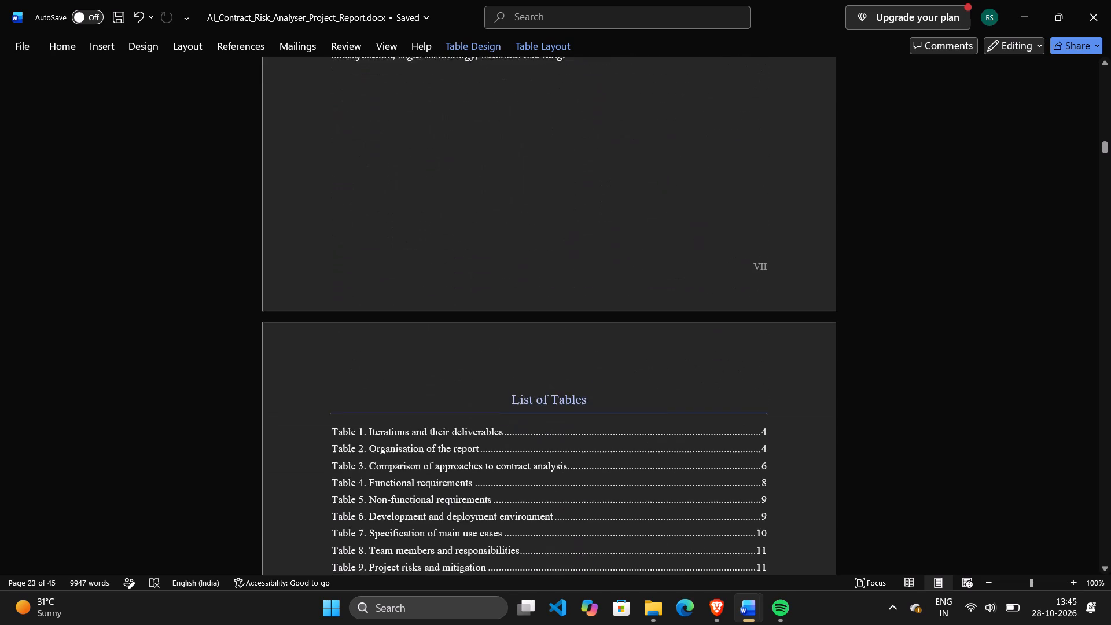
scroll(489, 191, down, 7)
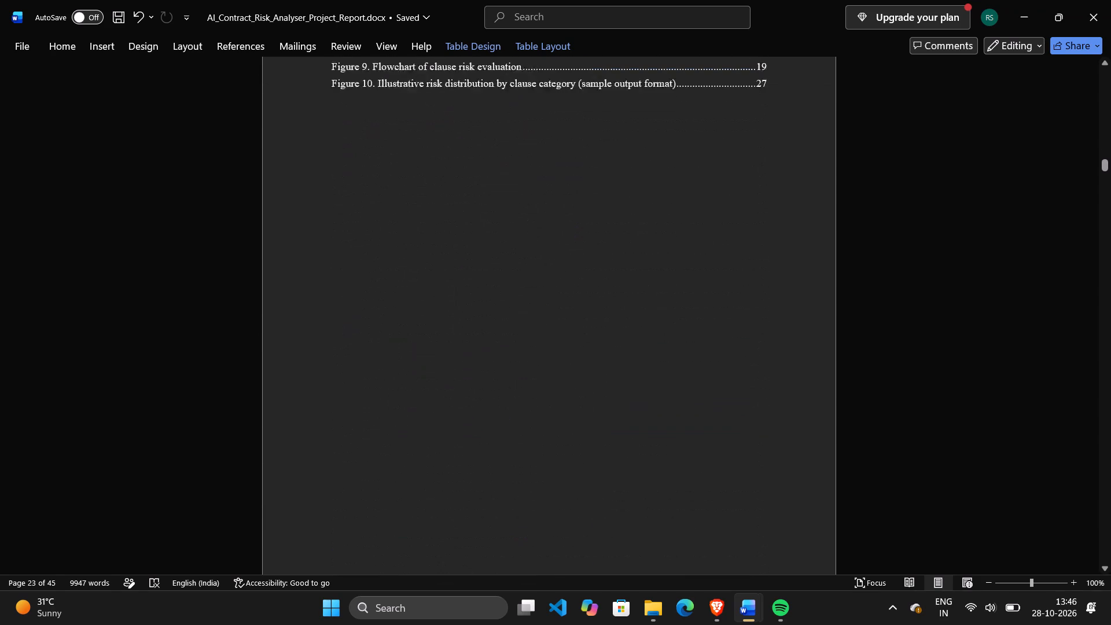
scroll(489, 191, down, 8)
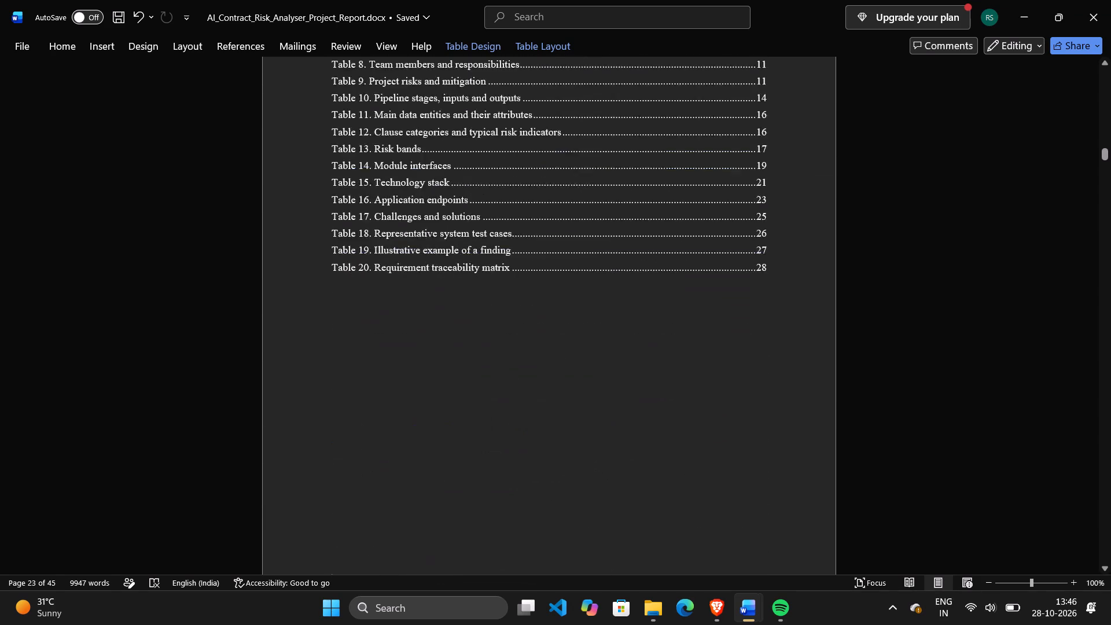
scroll(489, 191, down, 5)
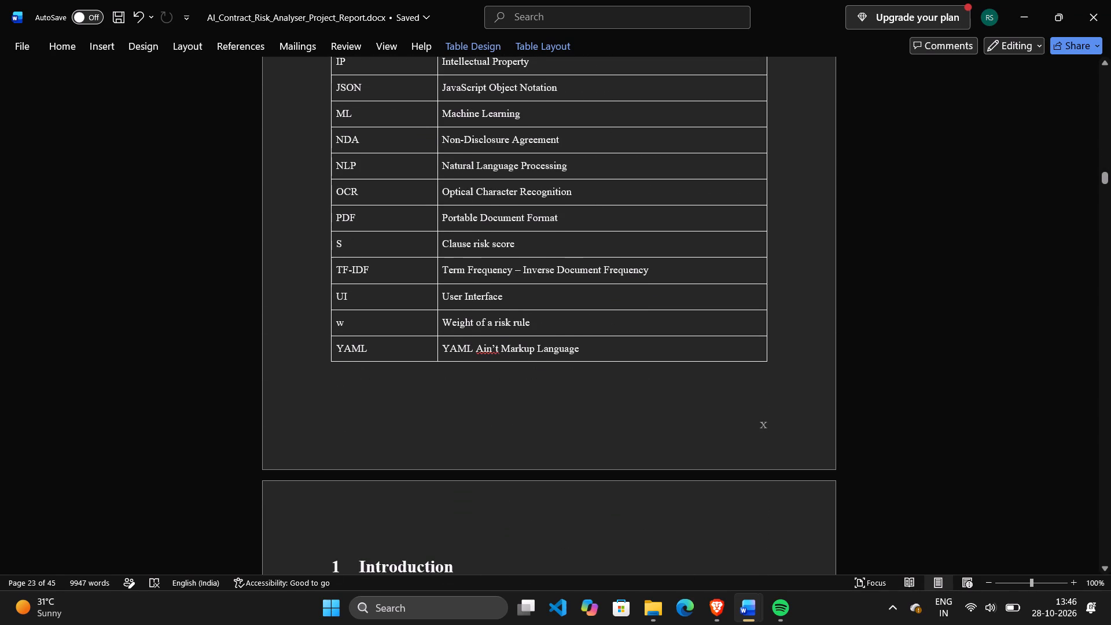
scroll(489, 191, down, 1)
scroll(489, 191, up, 1)
scroll(489, 191, down, 7)
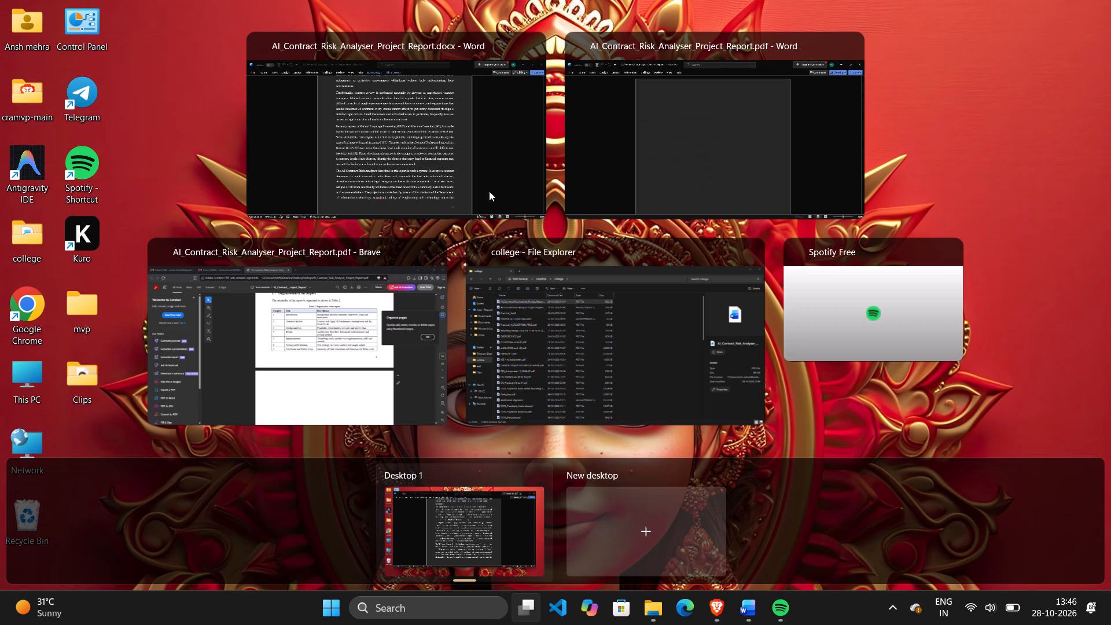
scroll(489, 191, down, 1)
click(408, 111)
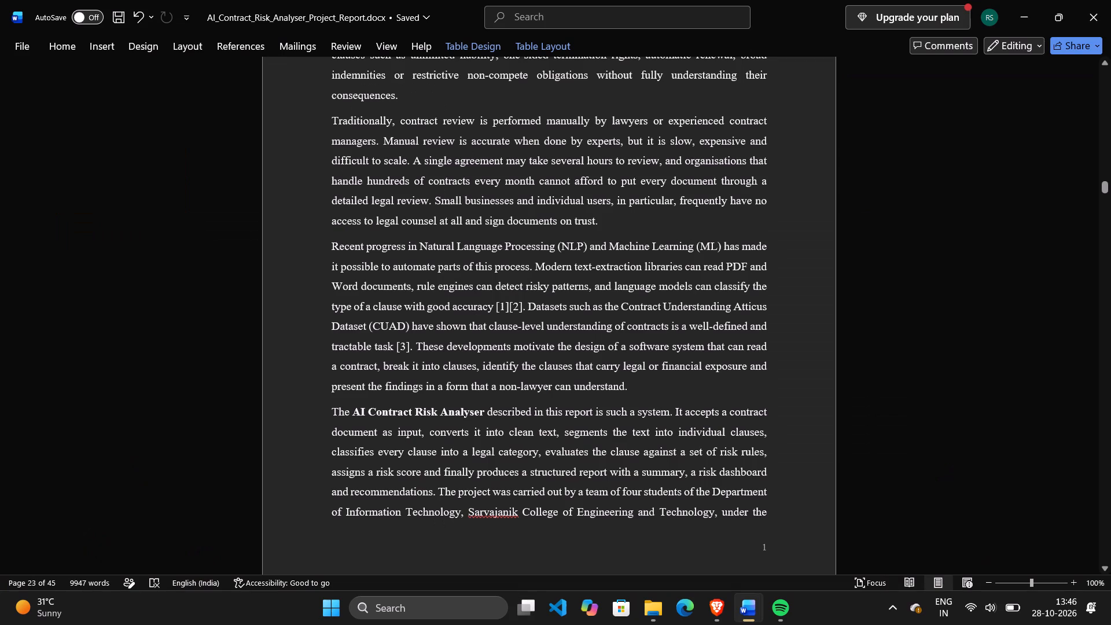
scroll(538, 248, down, 10)
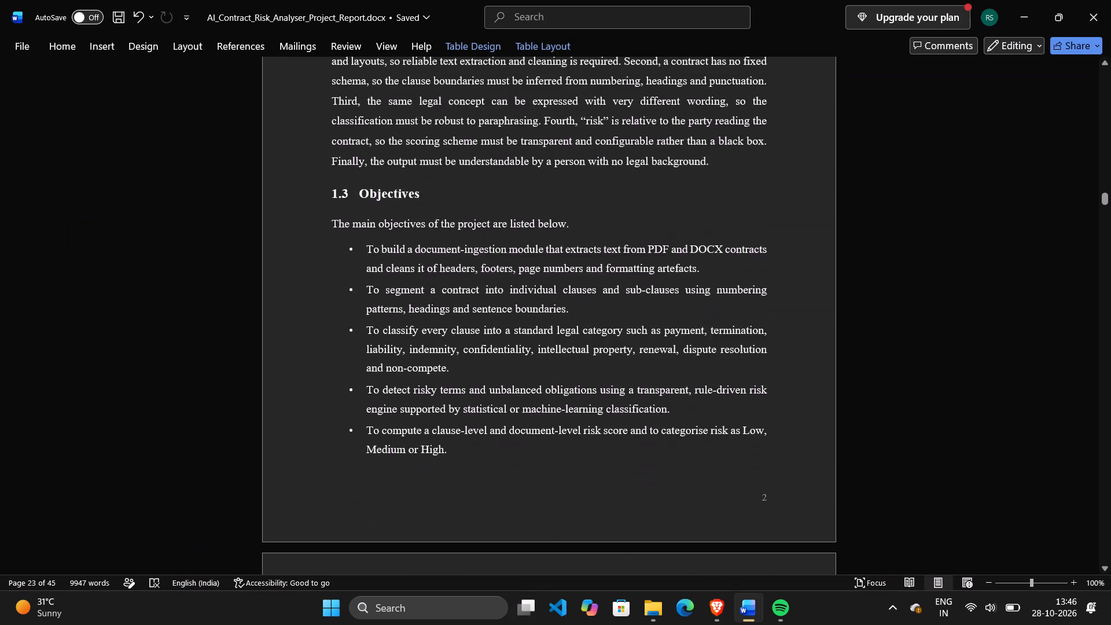
scroll(538, 248, down, 8)
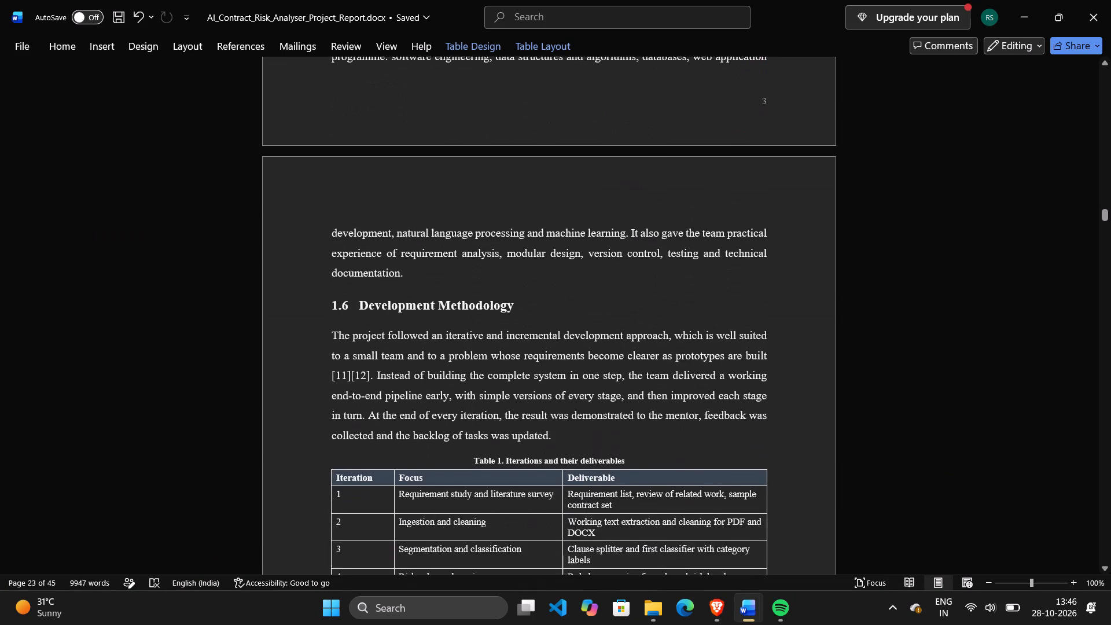
scroll(538, 248, down, 7)
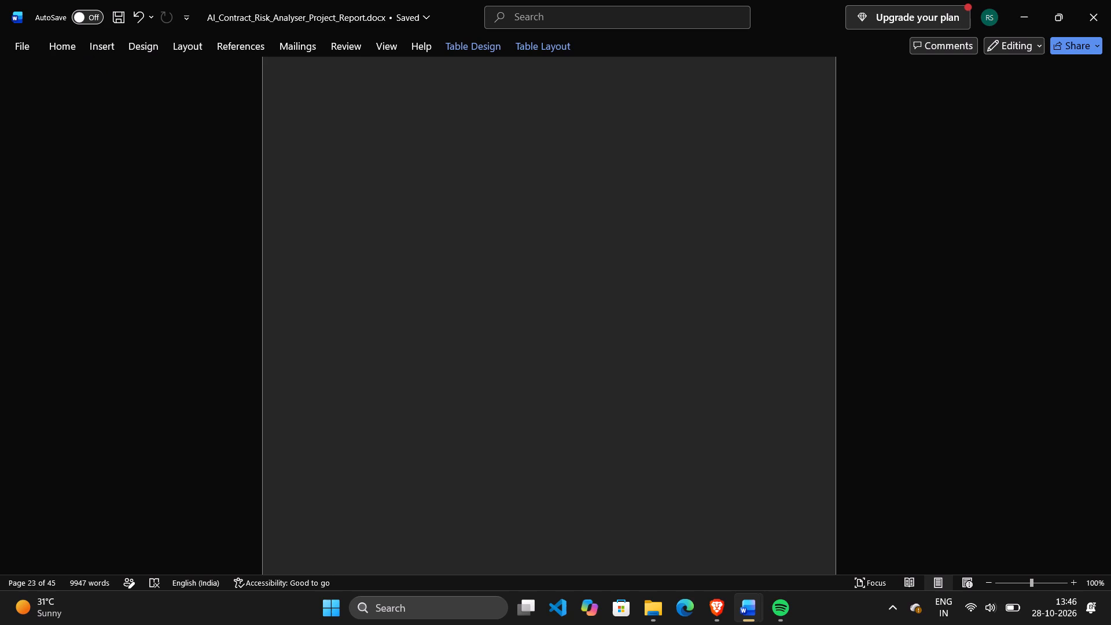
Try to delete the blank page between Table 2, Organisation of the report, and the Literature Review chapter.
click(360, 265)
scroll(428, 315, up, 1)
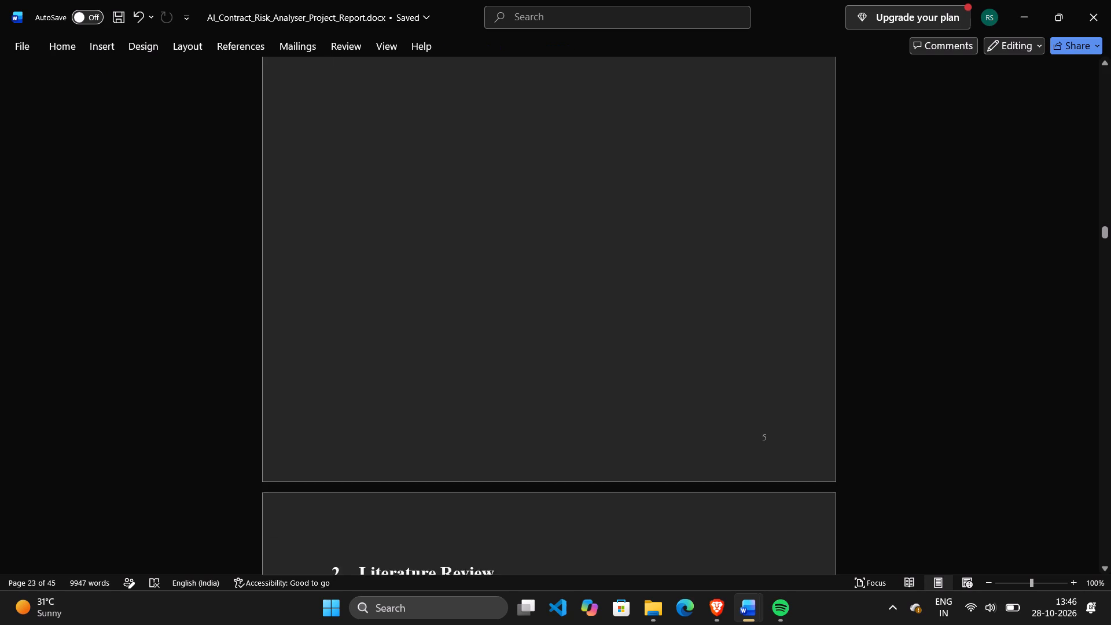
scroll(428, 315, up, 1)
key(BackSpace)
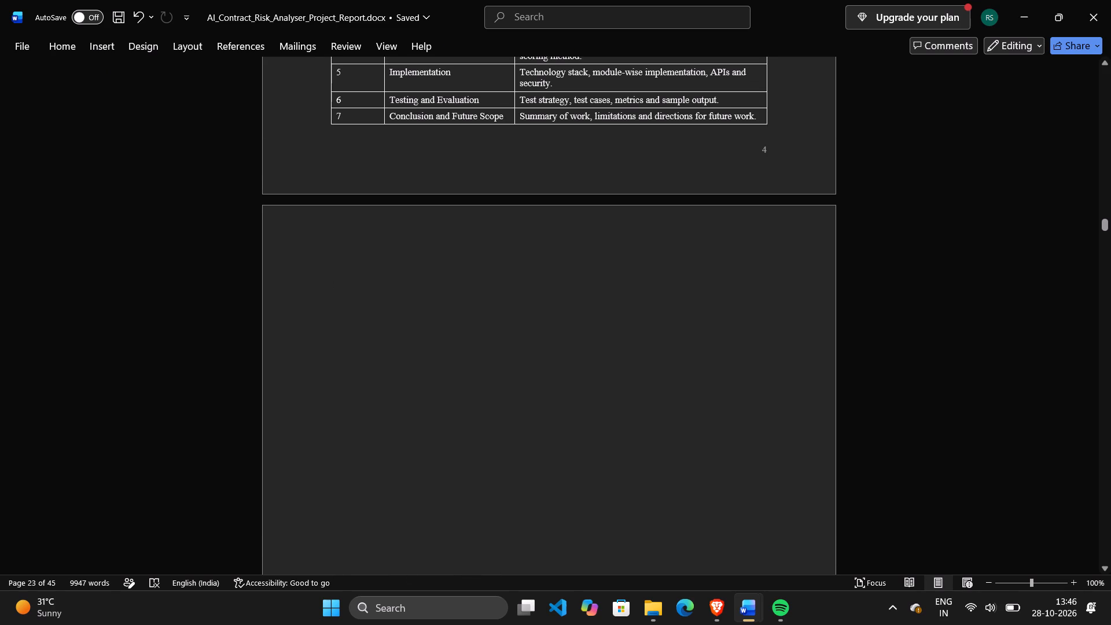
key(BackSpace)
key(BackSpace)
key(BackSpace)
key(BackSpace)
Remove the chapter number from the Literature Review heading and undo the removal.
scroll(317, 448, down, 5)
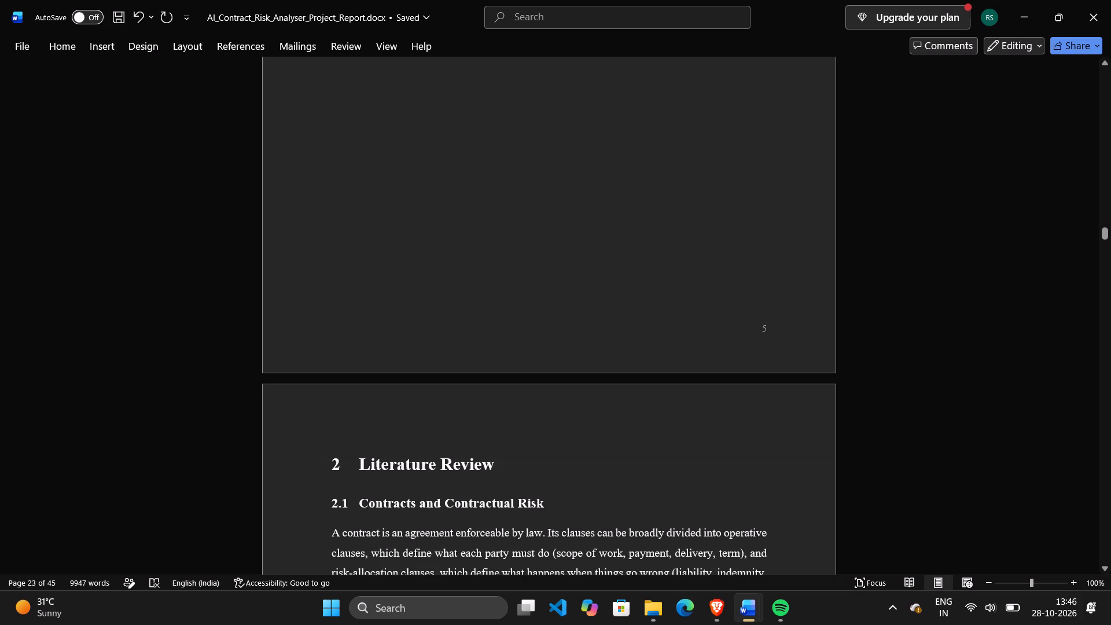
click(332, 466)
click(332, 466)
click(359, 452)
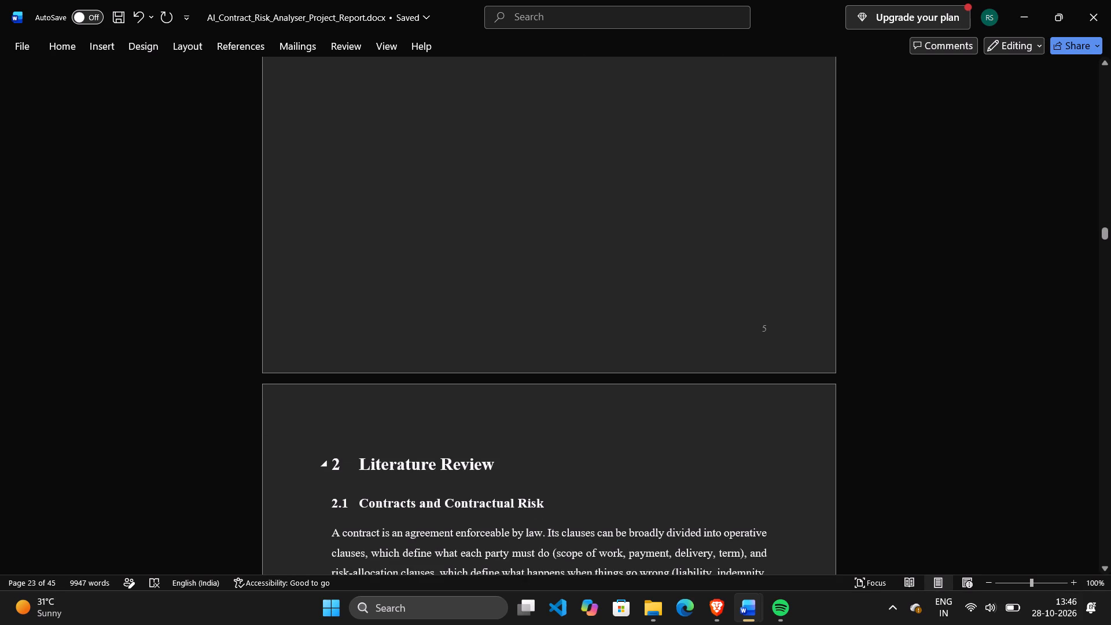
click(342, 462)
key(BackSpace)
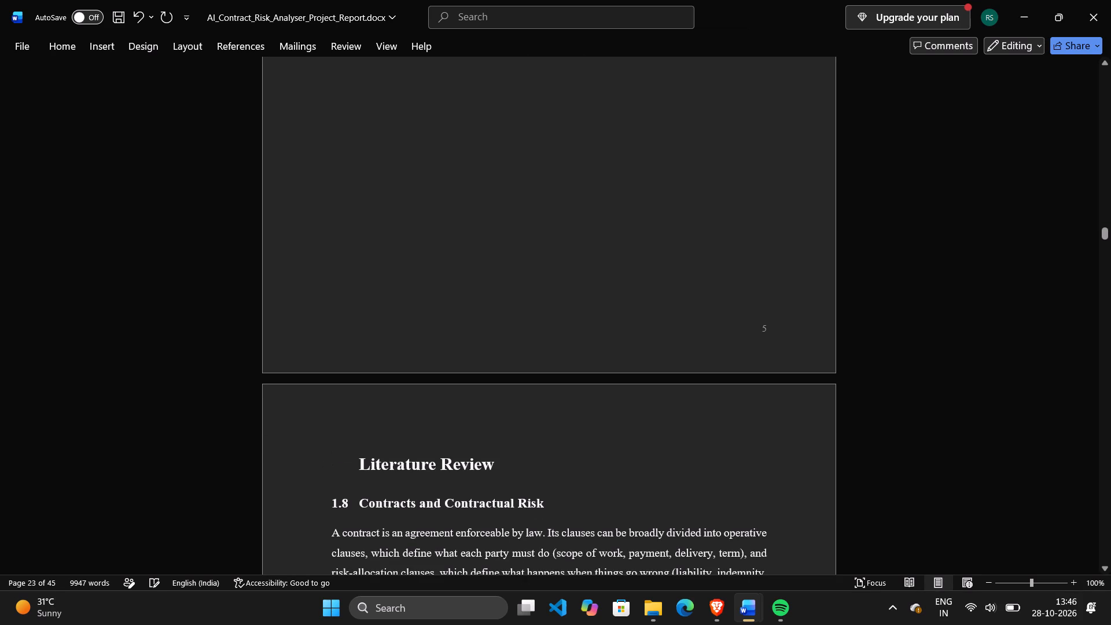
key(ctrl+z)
Remove the chapter number and indent from the Literature Review heading, trying to pull it back onto the preceding blank page.
key(Right)
key(Right)
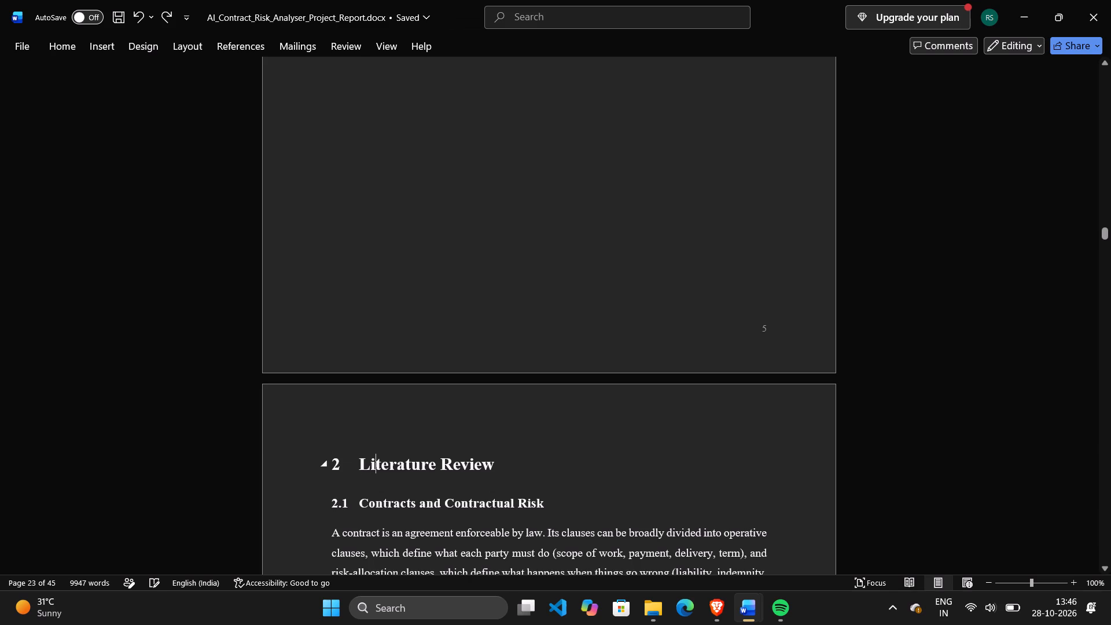
key(Left)
key(Left)
key(Left)
key(Left)
key(Right)
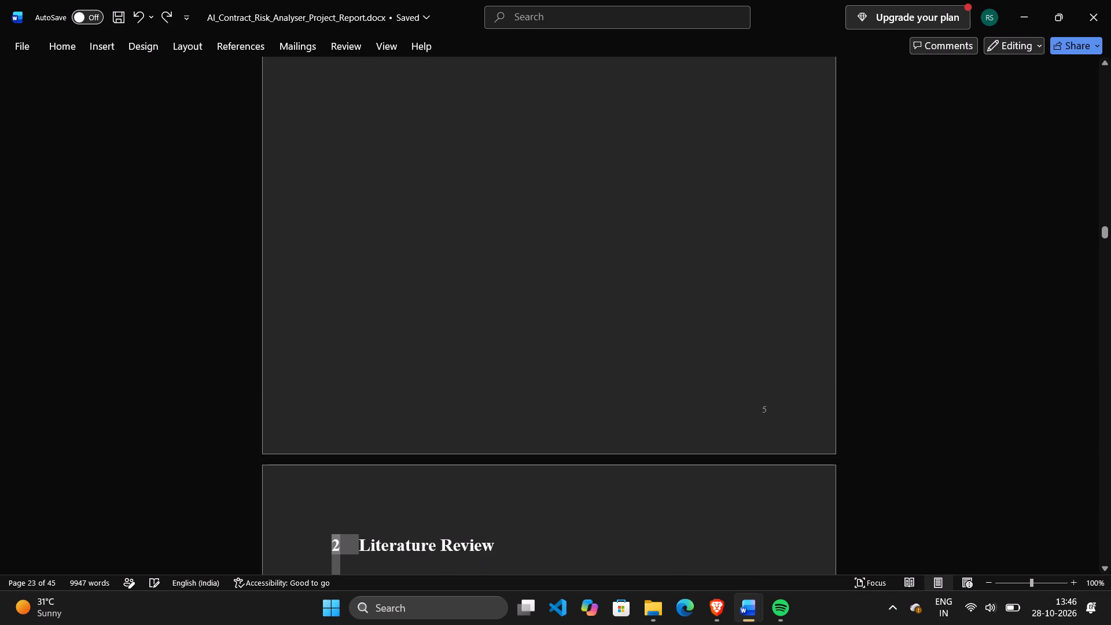
key(Left)
key(Right)
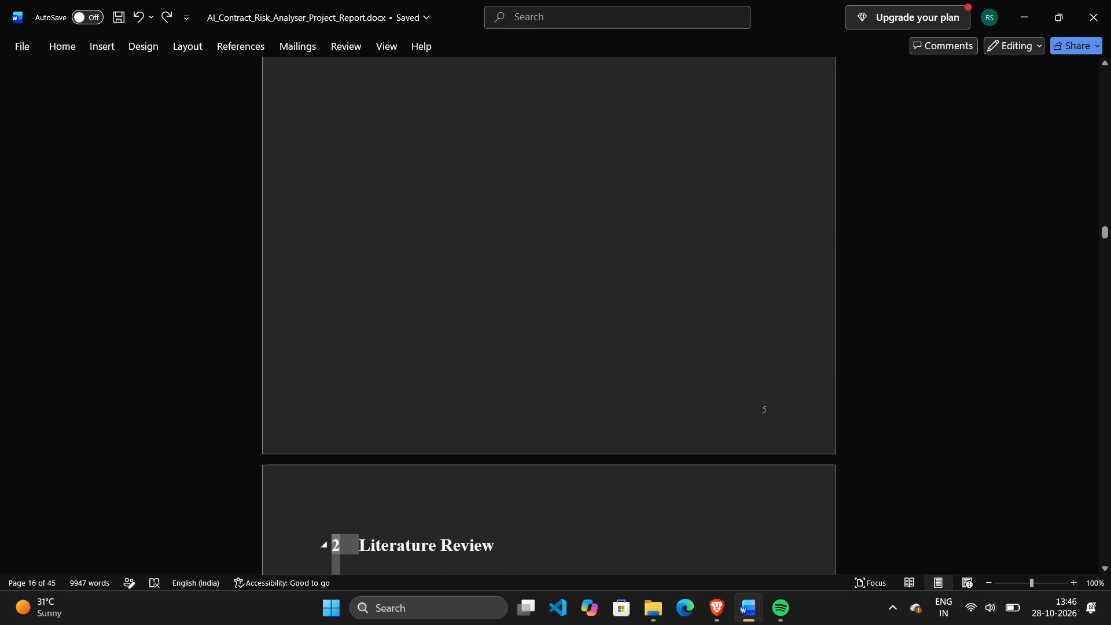
click(328, 551)
key(BackSpace)
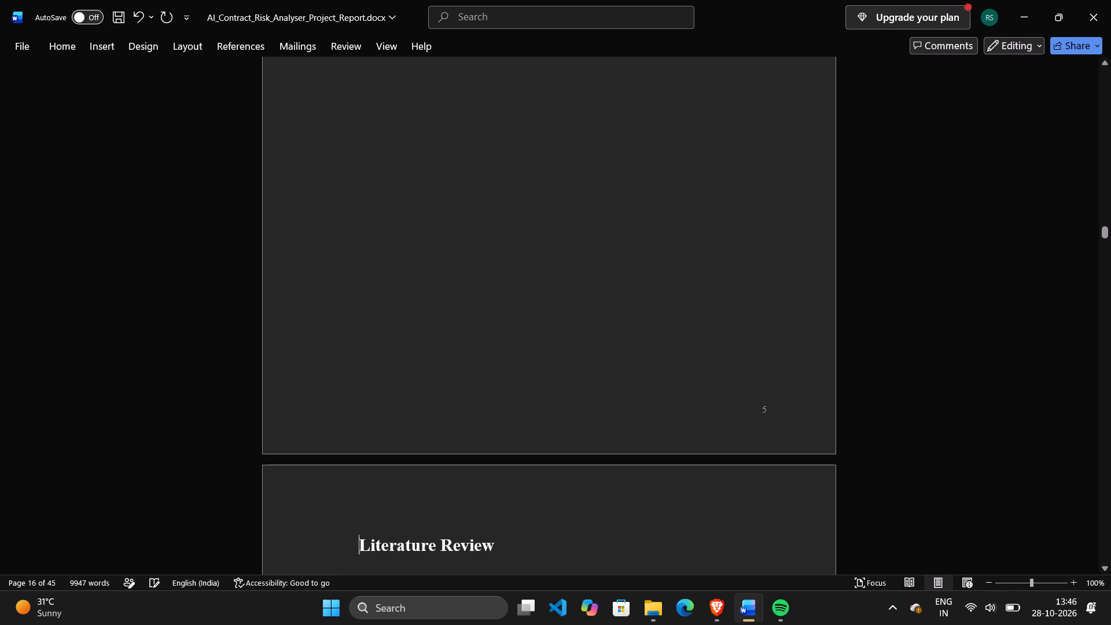
key(BackSpace)
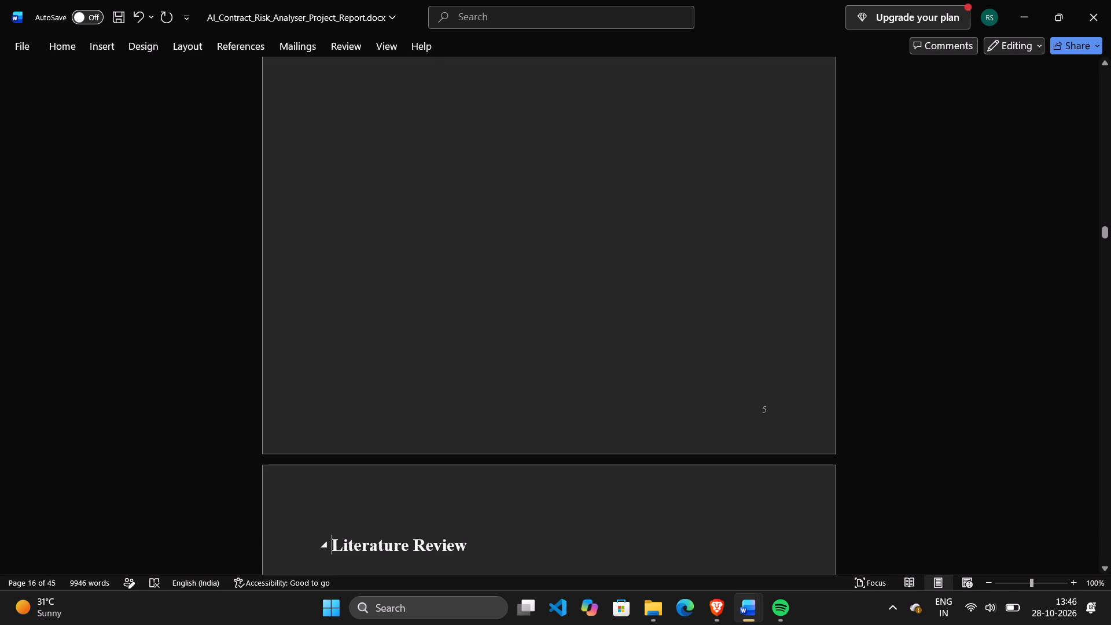
key(BackSpace)
key(BackSpace)
key(BackSpace)
key(BackSpace)
key(BackSpace)
key(BackSpace)
key(BackSpace)
key(BackSpace)
key(BackSpace)
key(BackSpace)
key(BackSpace)
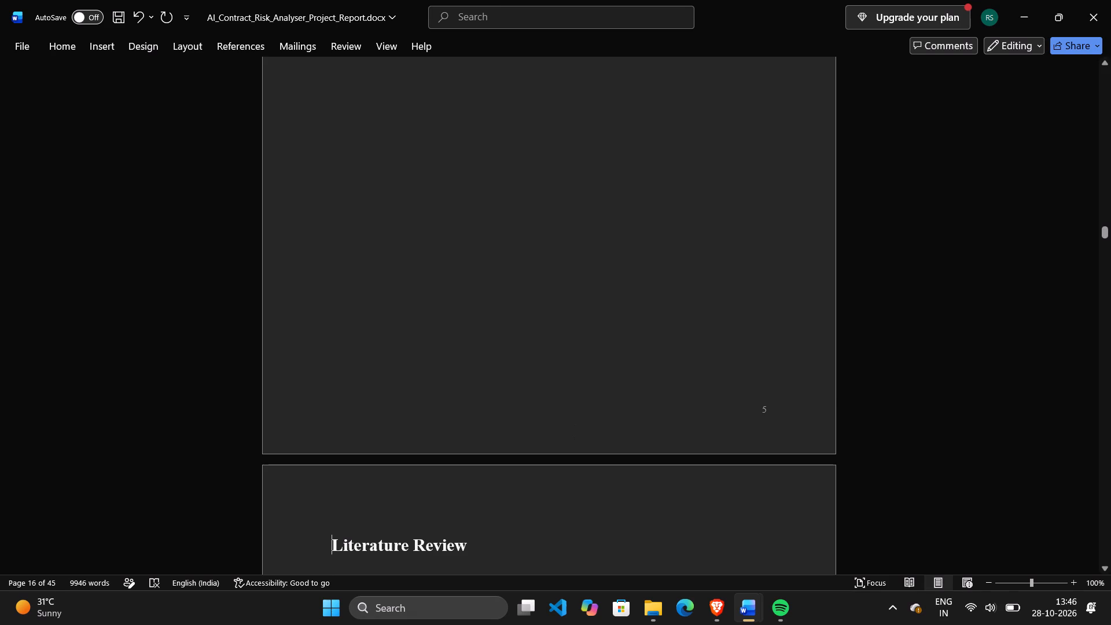
Try to delete the empty paragraph on the blank page following Table 2.
click(560, 366)
scroll(560, 366, up, 3)
scroll(560, 366, down, 1)
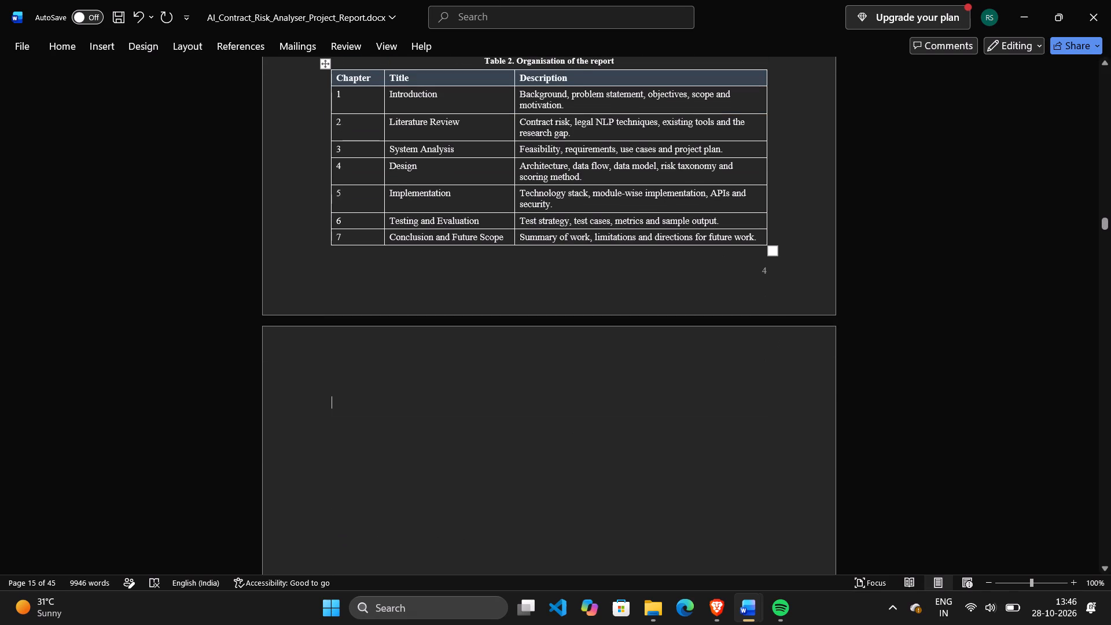
key(BackSpace)
key(BackSpace)
key(BackSpace)
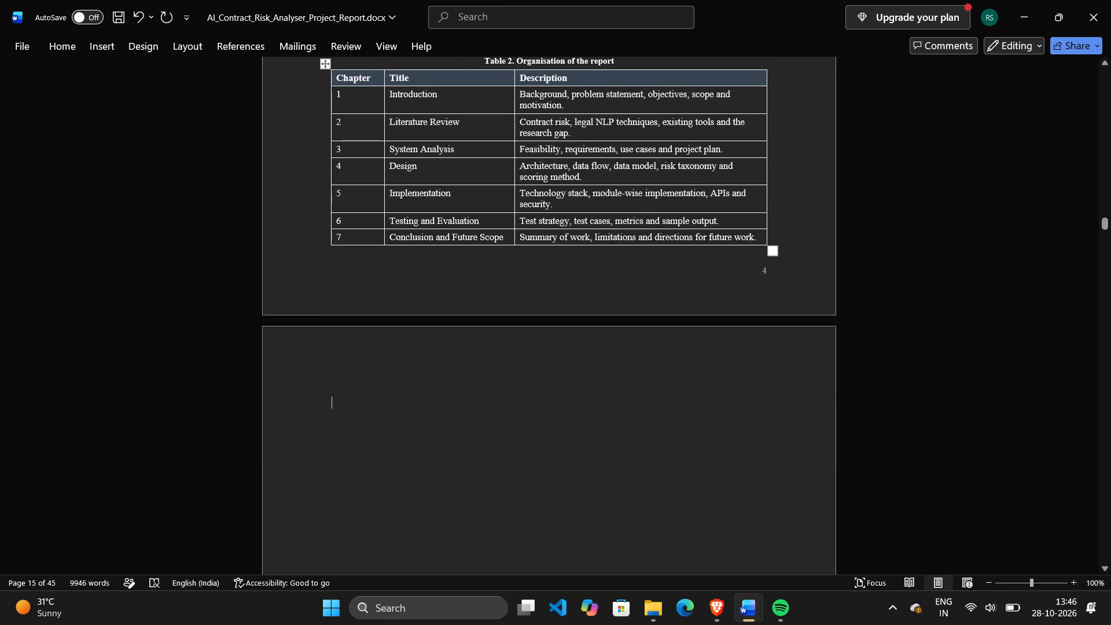
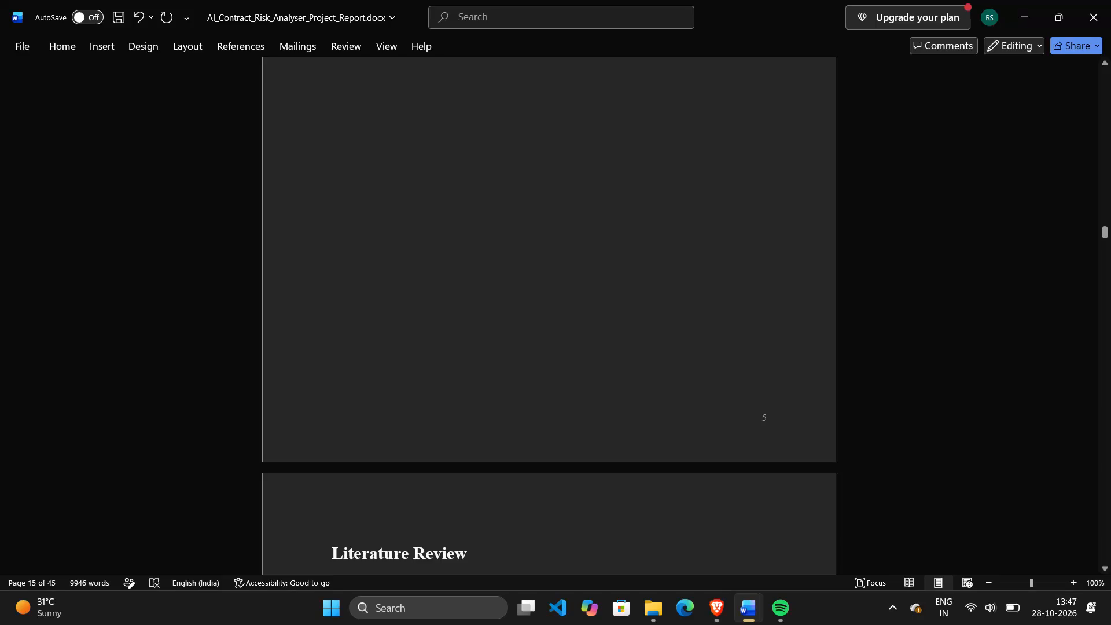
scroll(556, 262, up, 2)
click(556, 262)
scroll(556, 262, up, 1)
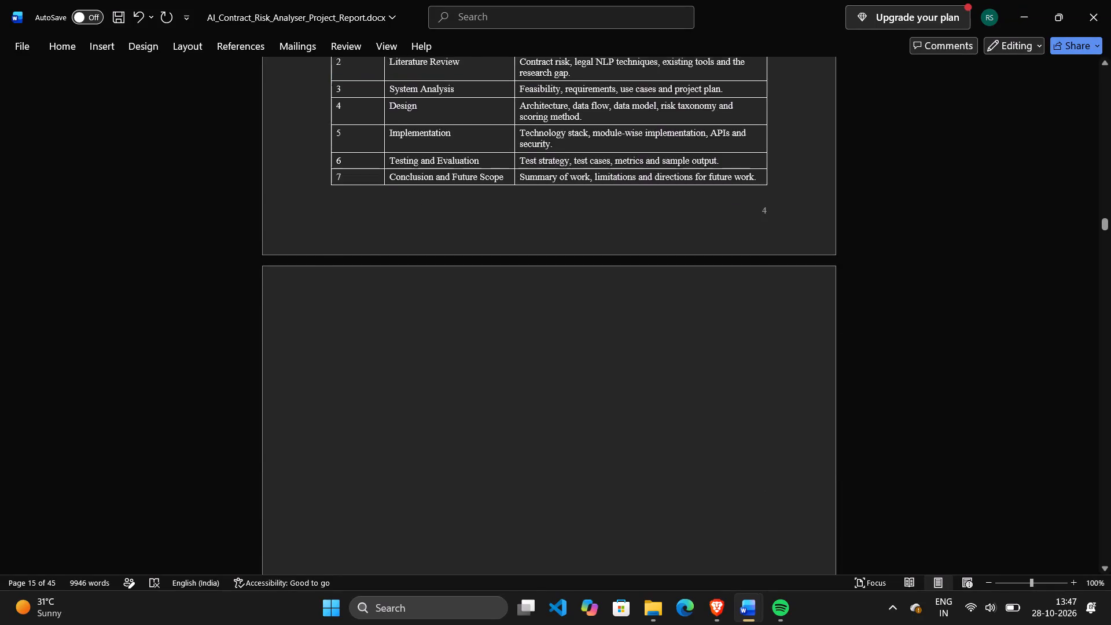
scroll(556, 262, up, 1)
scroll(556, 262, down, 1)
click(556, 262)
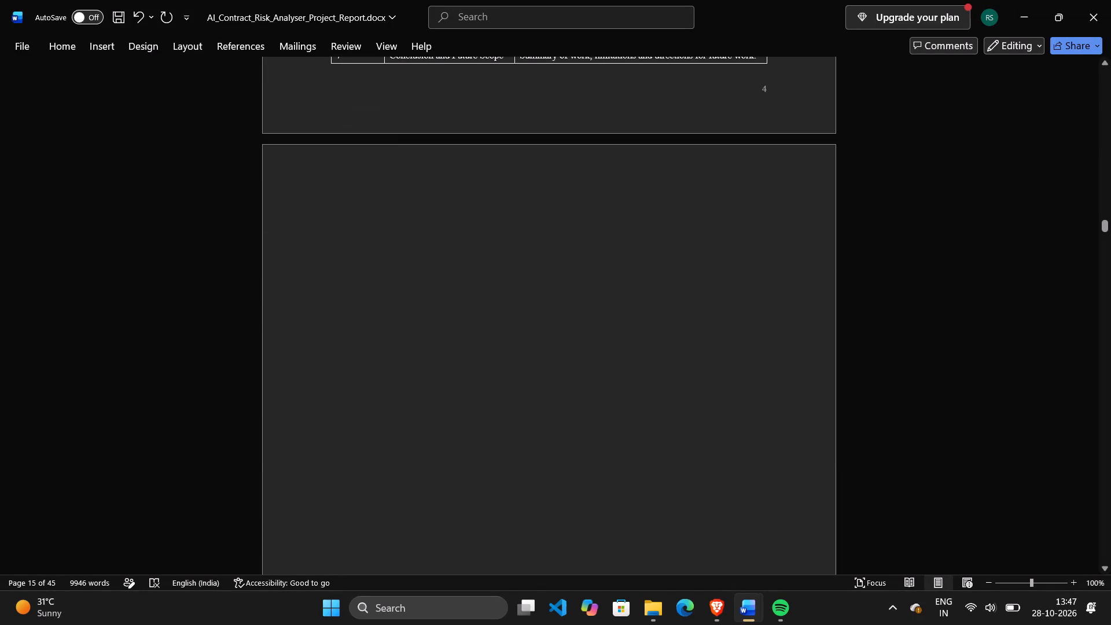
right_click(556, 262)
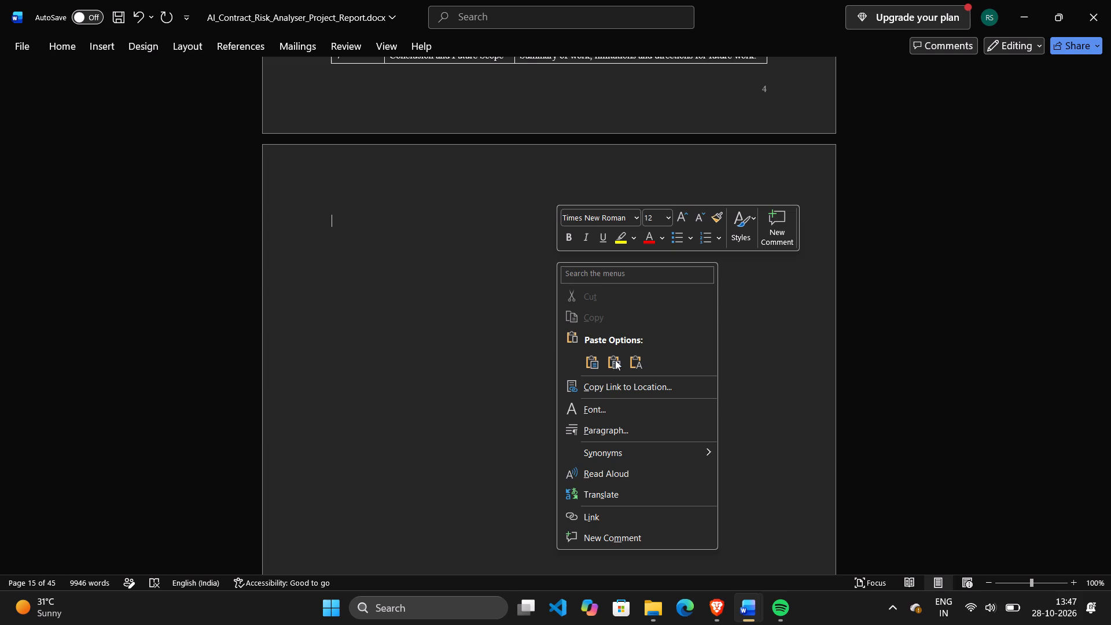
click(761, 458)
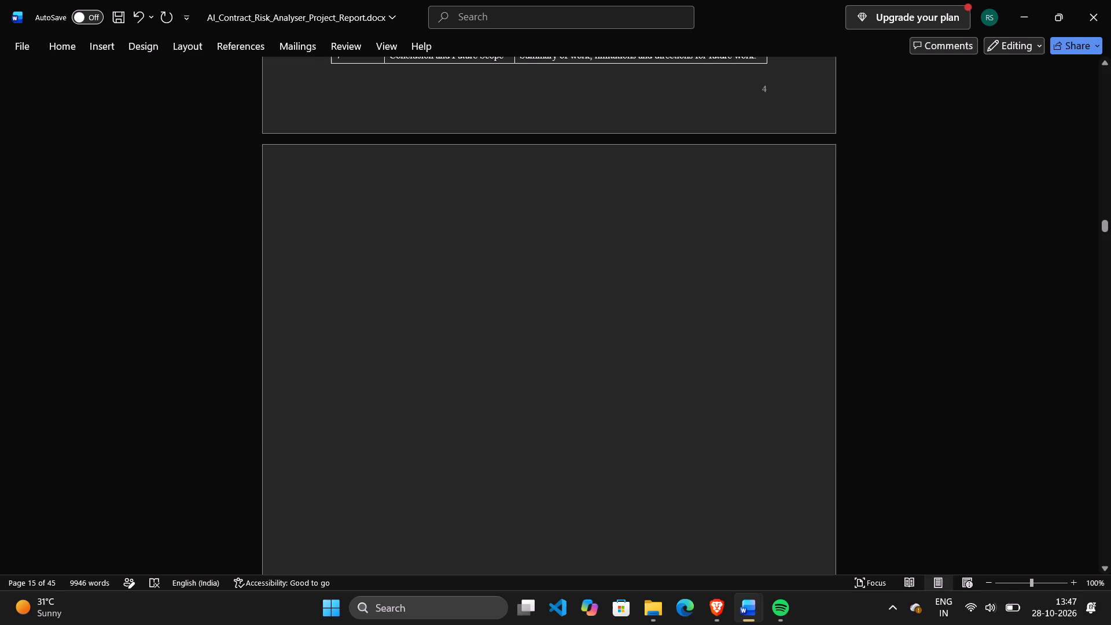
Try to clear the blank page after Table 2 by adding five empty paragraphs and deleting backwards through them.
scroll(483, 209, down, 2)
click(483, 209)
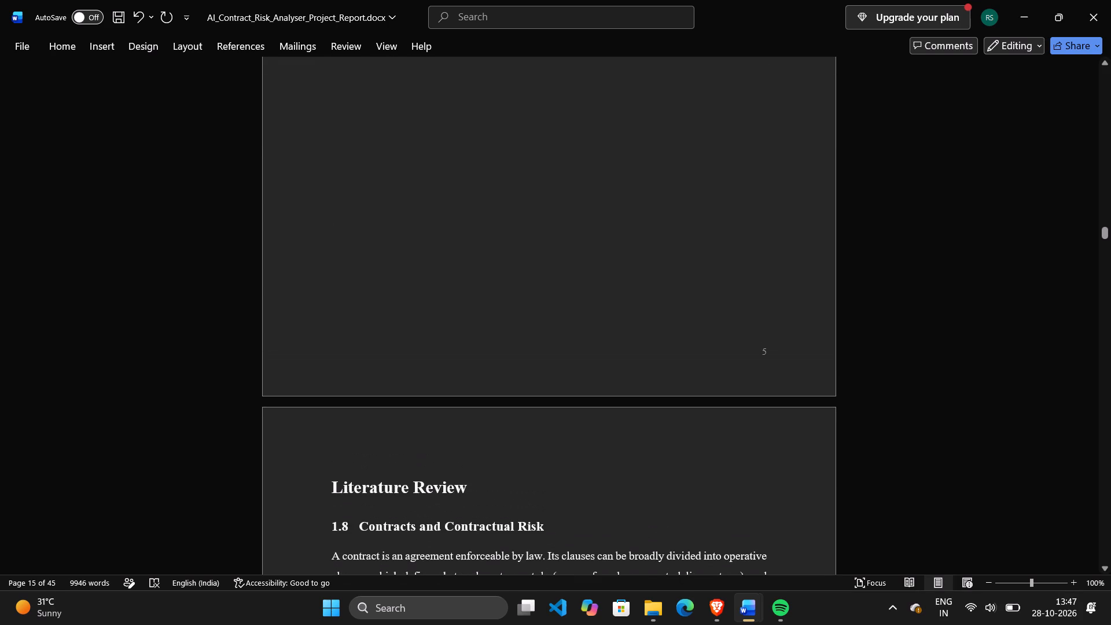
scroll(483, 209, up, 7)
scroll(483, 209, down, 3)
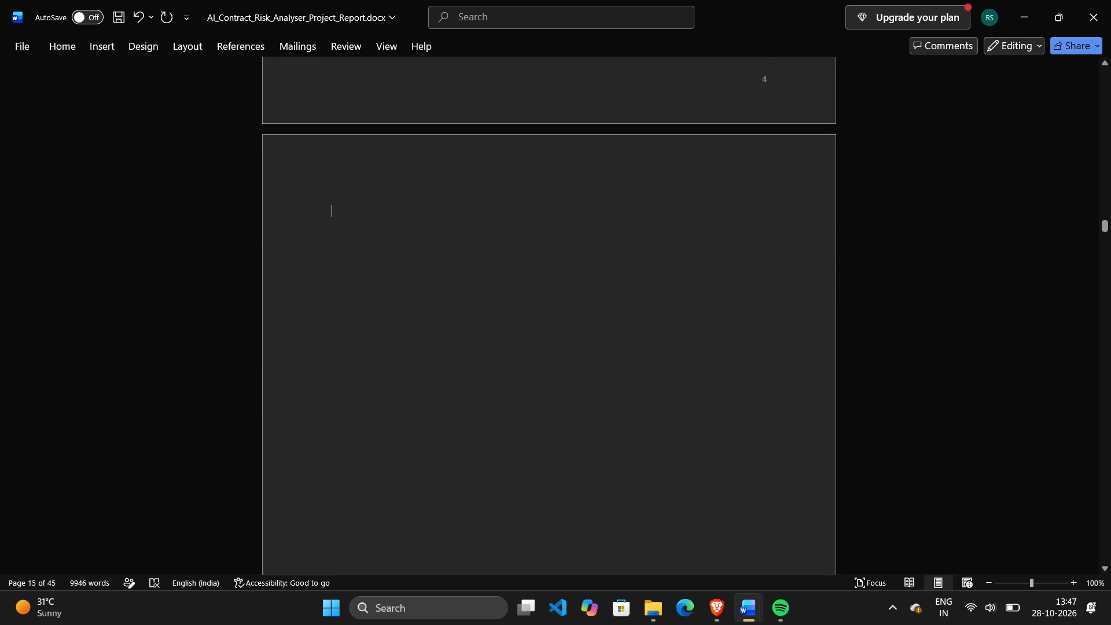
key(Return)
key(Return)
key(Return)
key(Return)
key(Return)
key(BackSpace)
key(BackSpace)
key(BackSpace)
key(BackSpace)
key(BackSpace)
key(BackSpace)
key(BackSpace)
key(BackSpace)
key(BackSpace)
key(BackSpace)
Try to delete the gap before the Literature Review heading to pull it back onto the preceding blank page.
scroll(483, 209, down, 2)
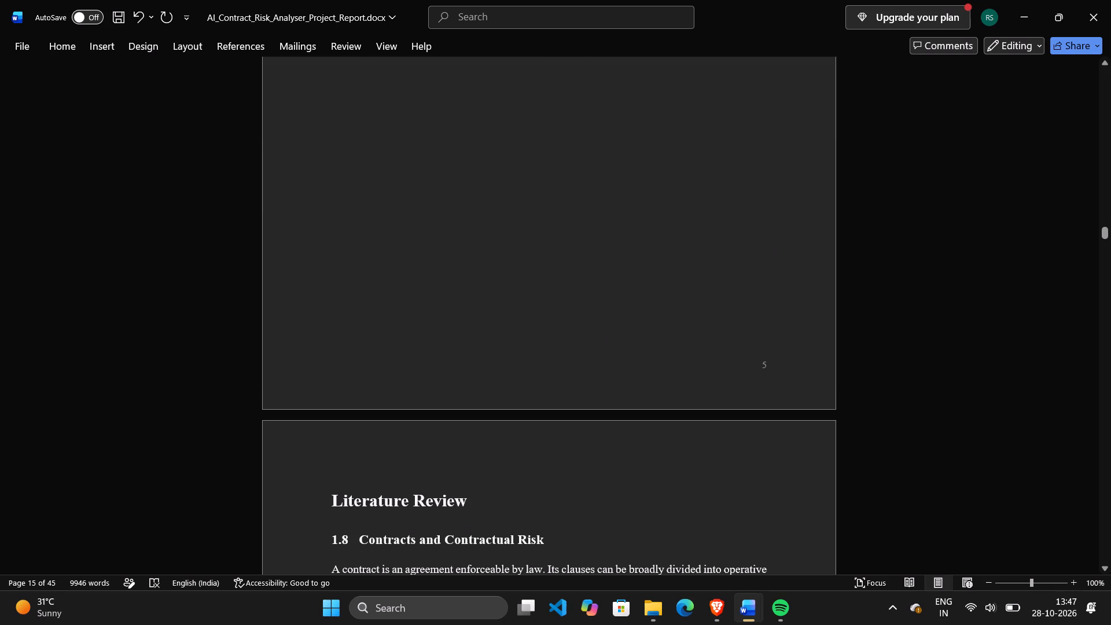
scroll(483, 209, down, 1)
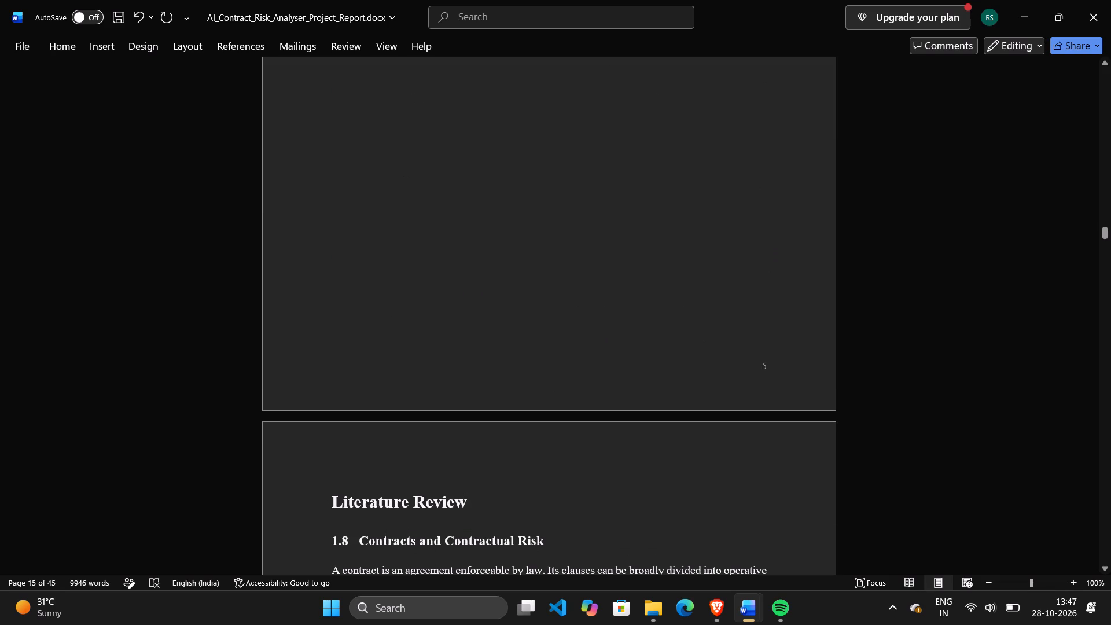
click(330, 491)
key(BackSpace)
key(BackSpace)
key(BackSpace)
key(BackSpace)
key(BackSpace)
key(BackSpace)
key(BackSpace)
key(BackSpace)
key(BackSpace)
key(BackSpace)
Show the formatting marks in the document around the blank page before Literature Review.
scroll(330, 491, up, 4)
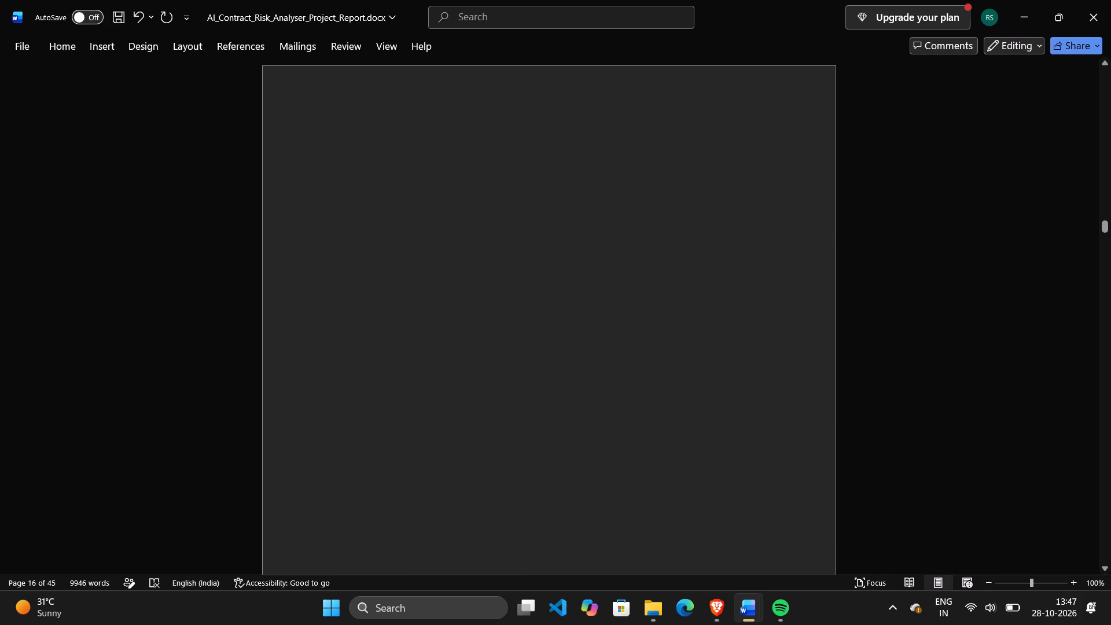
scroll(330, 491, up, 1)
scroll(330, 491, down, 4)
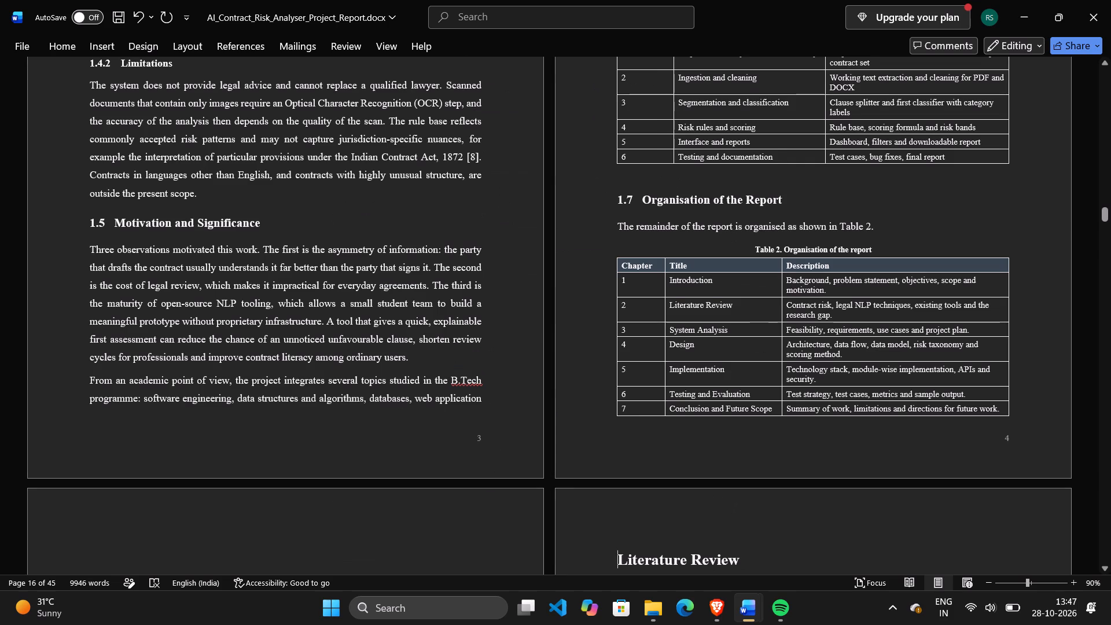
key(ctrl+shift+8)
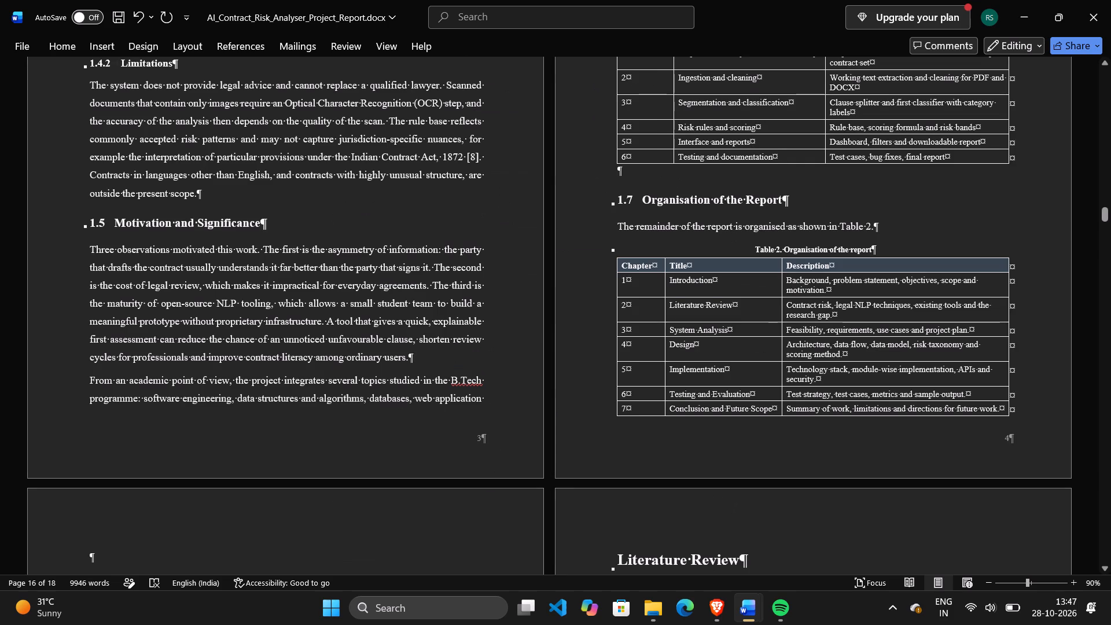
Use Go To to jump to page 5, the blank page before Literature Review.
ctrl+scroll(462, 459, up, 2)
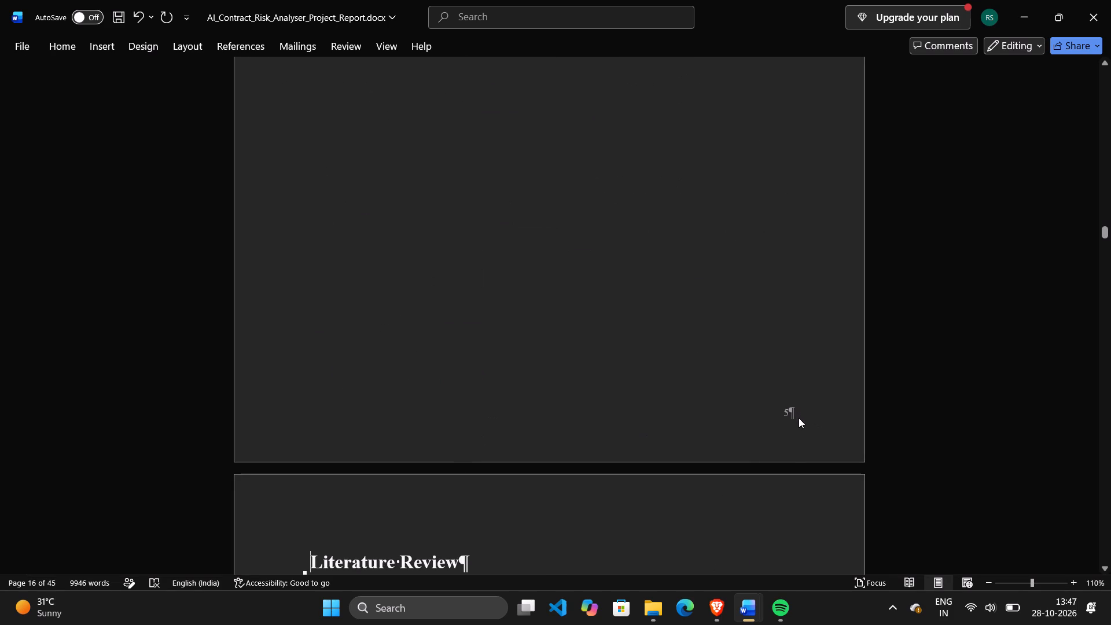
scroll(597, 402, up, 2)
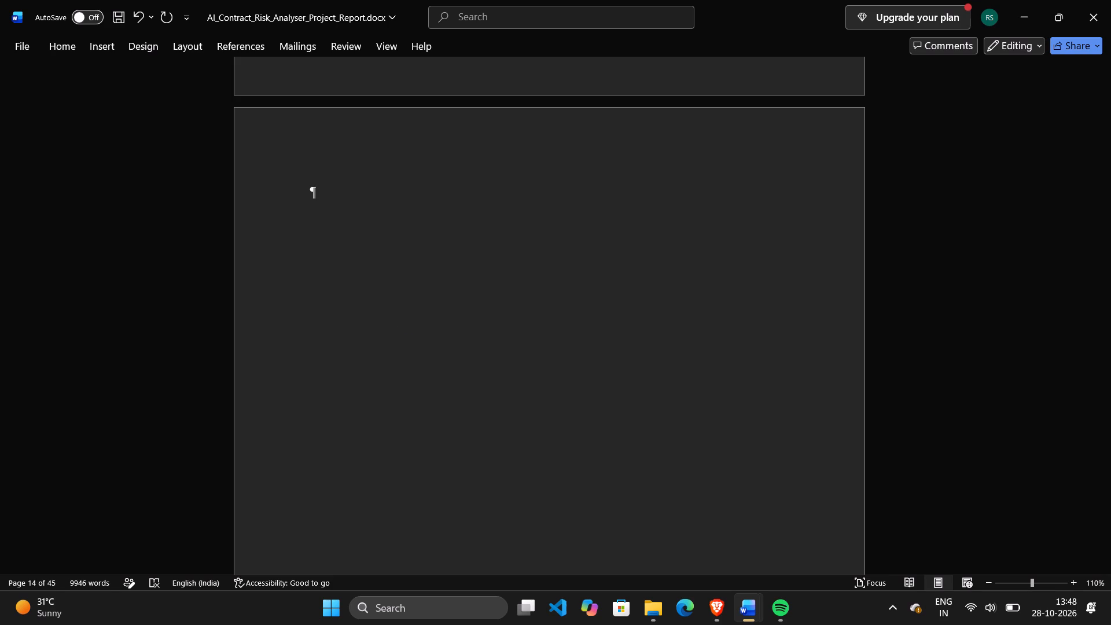
key(ctrl+g)
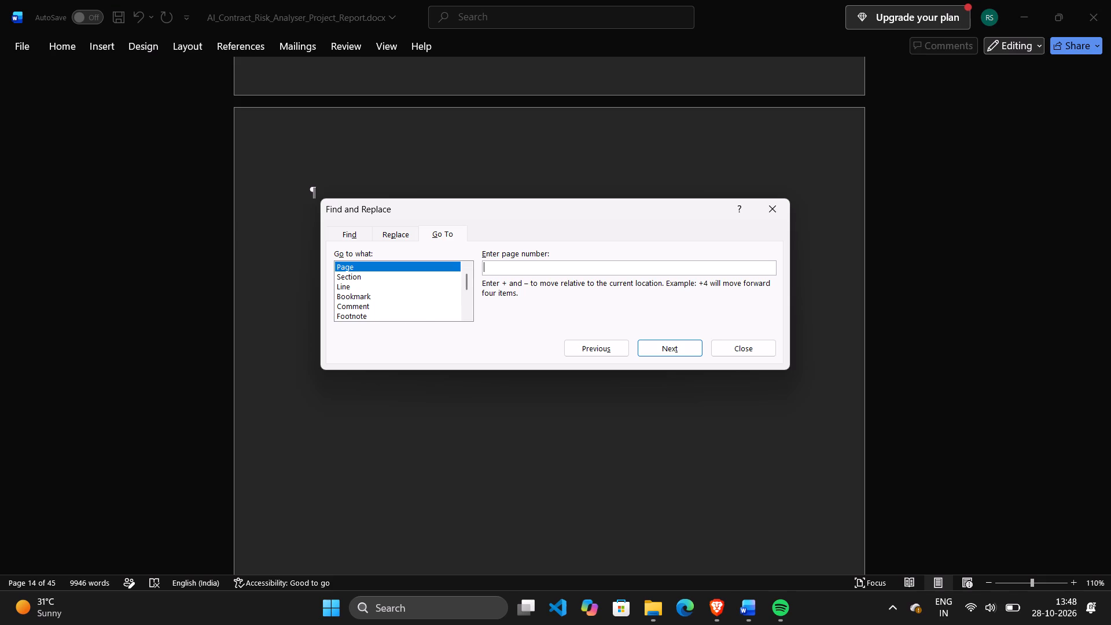
key(5)
key(Return)
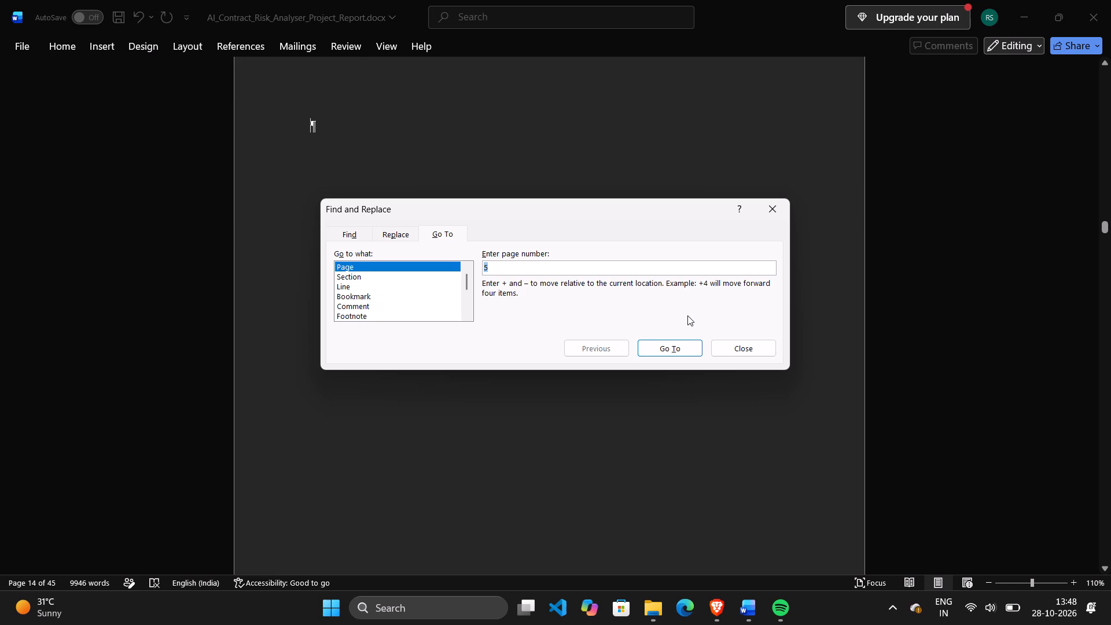
click(751, 350)
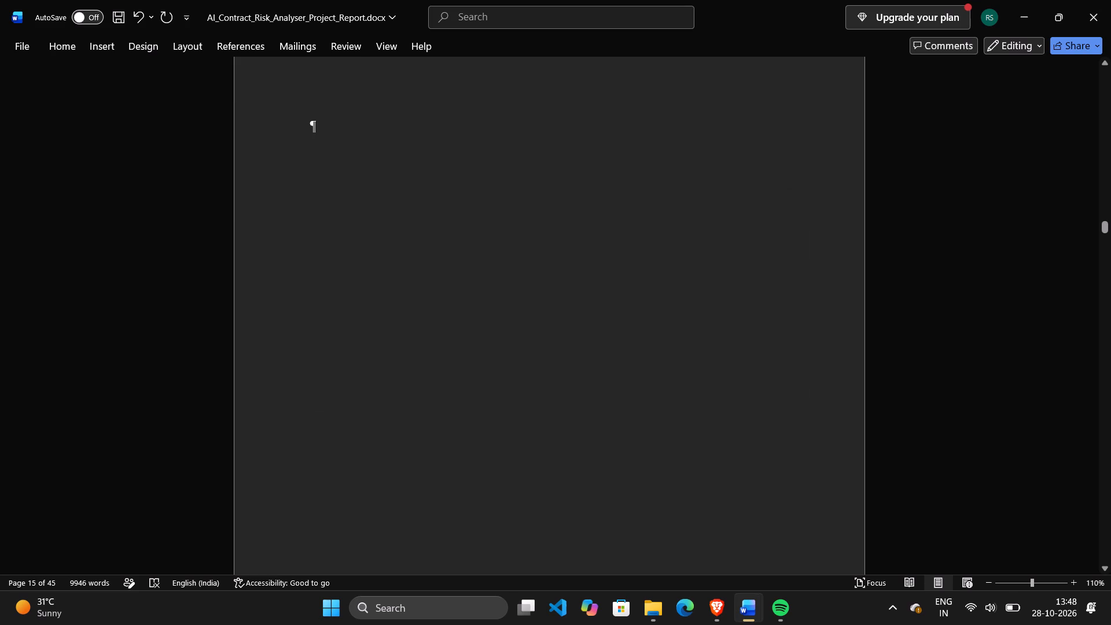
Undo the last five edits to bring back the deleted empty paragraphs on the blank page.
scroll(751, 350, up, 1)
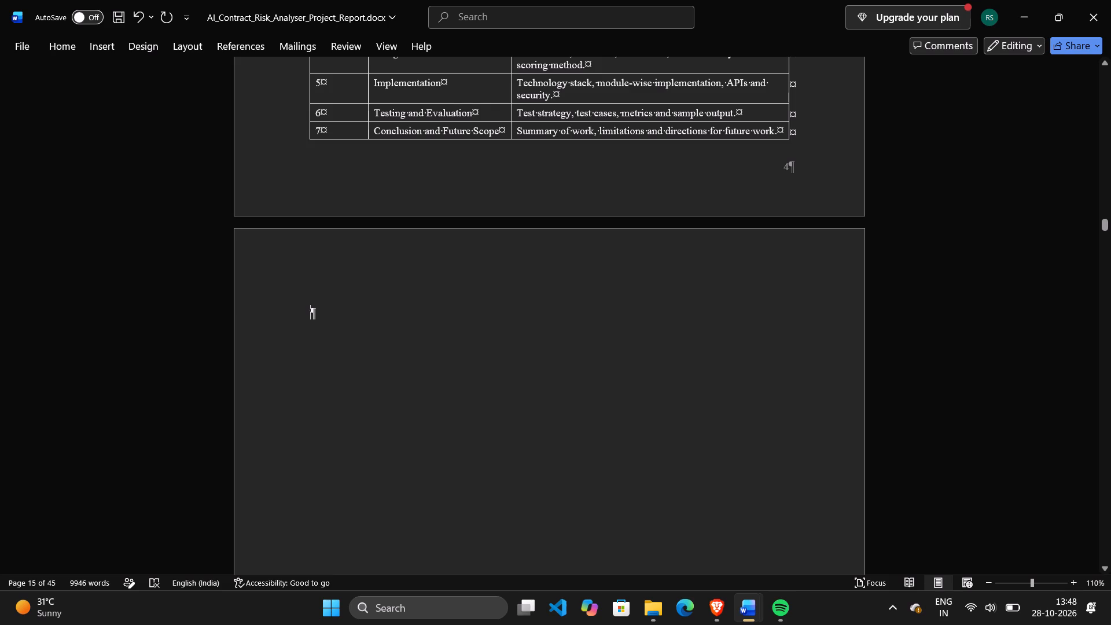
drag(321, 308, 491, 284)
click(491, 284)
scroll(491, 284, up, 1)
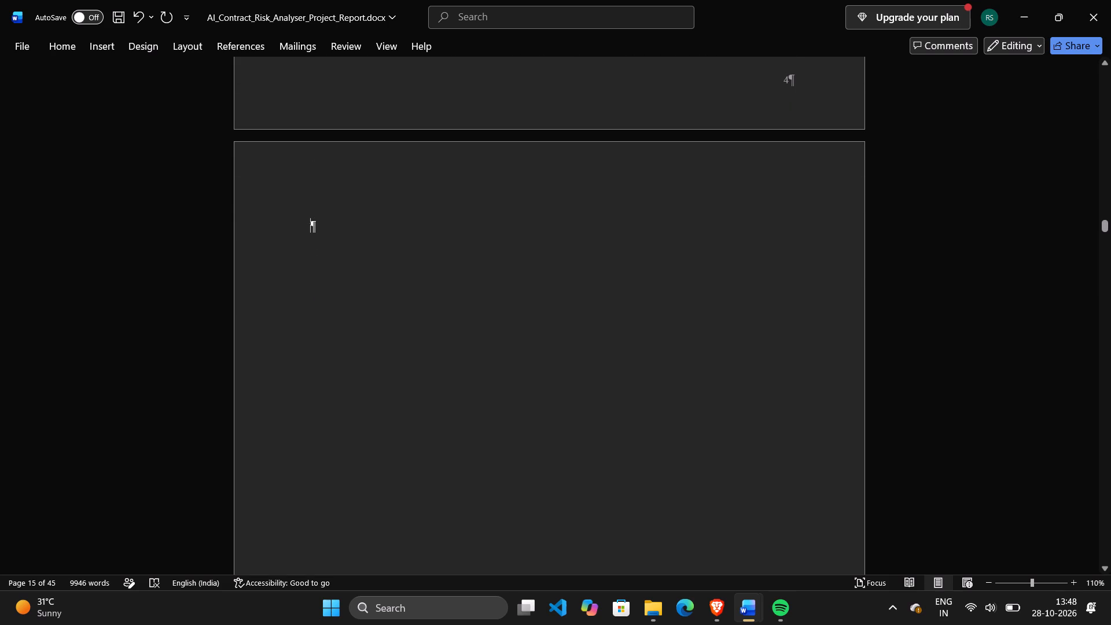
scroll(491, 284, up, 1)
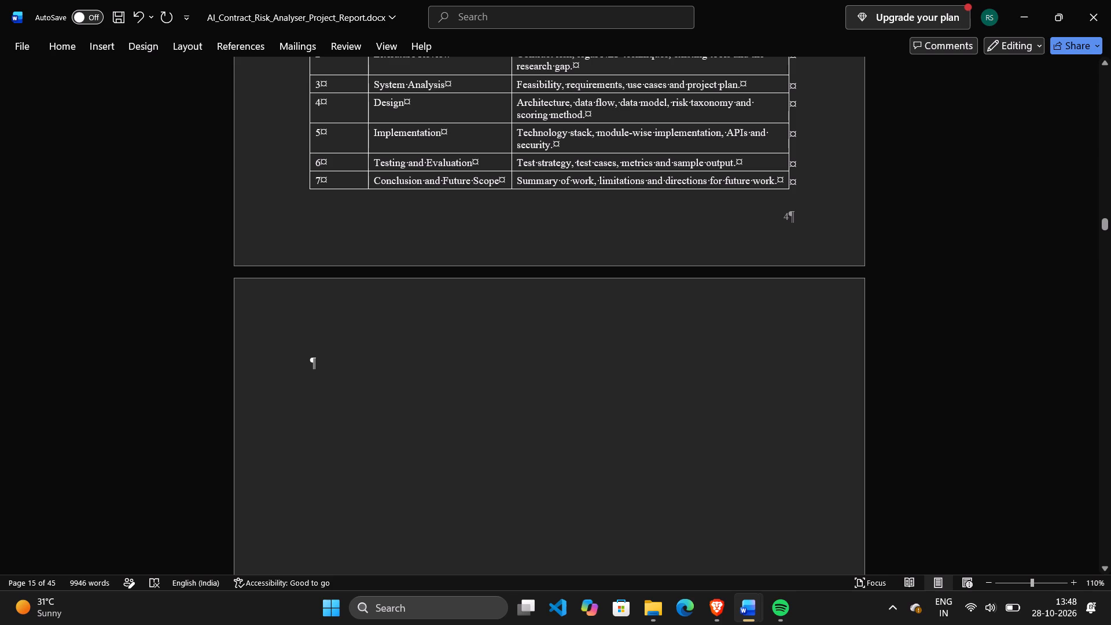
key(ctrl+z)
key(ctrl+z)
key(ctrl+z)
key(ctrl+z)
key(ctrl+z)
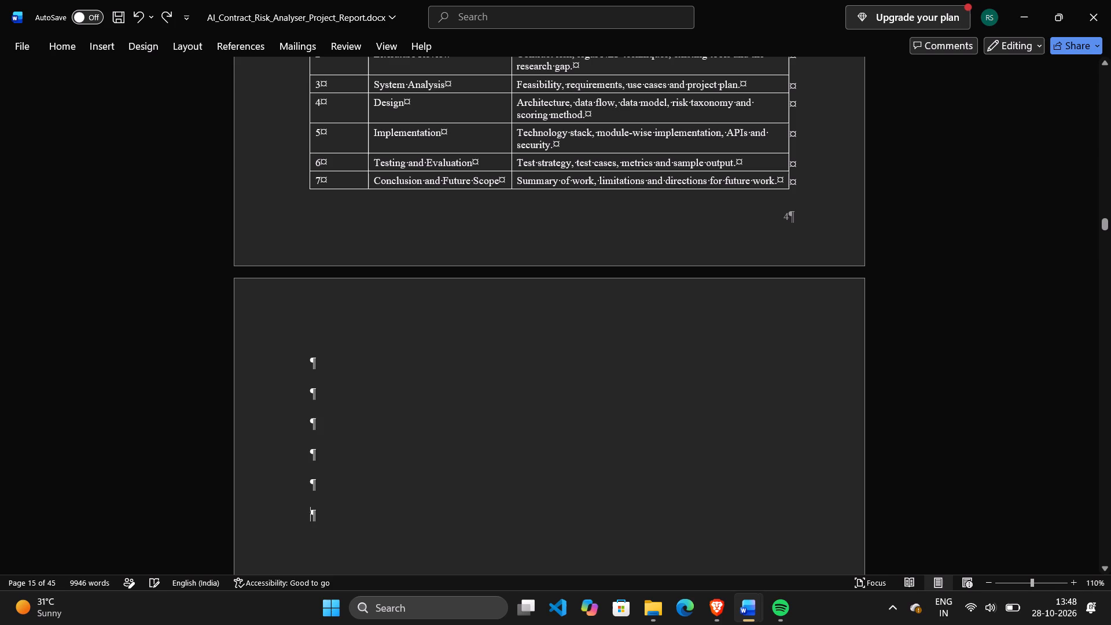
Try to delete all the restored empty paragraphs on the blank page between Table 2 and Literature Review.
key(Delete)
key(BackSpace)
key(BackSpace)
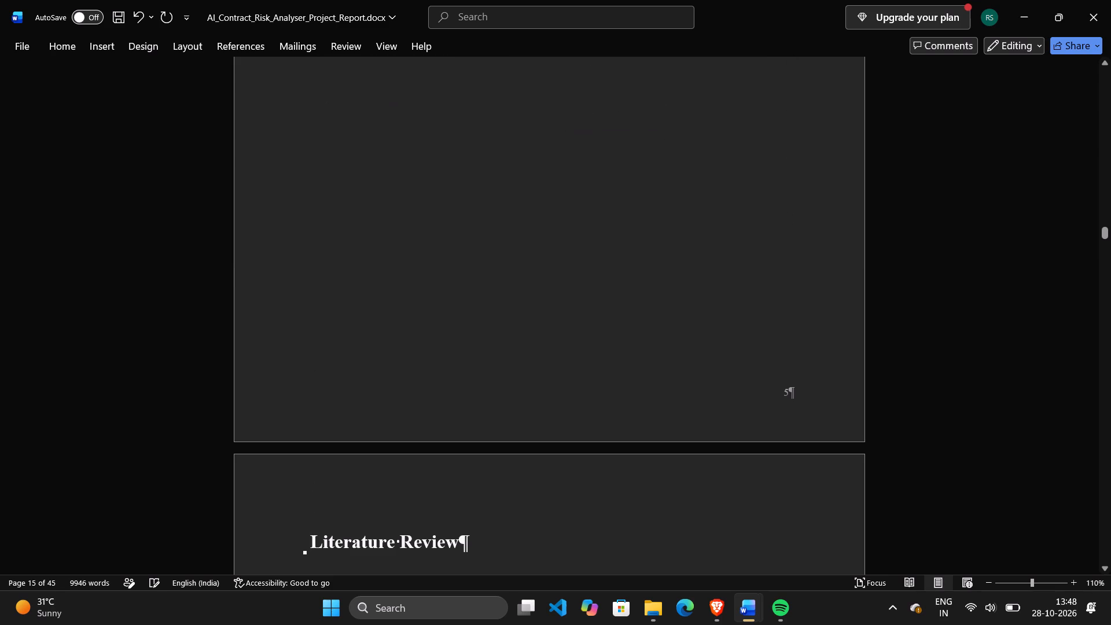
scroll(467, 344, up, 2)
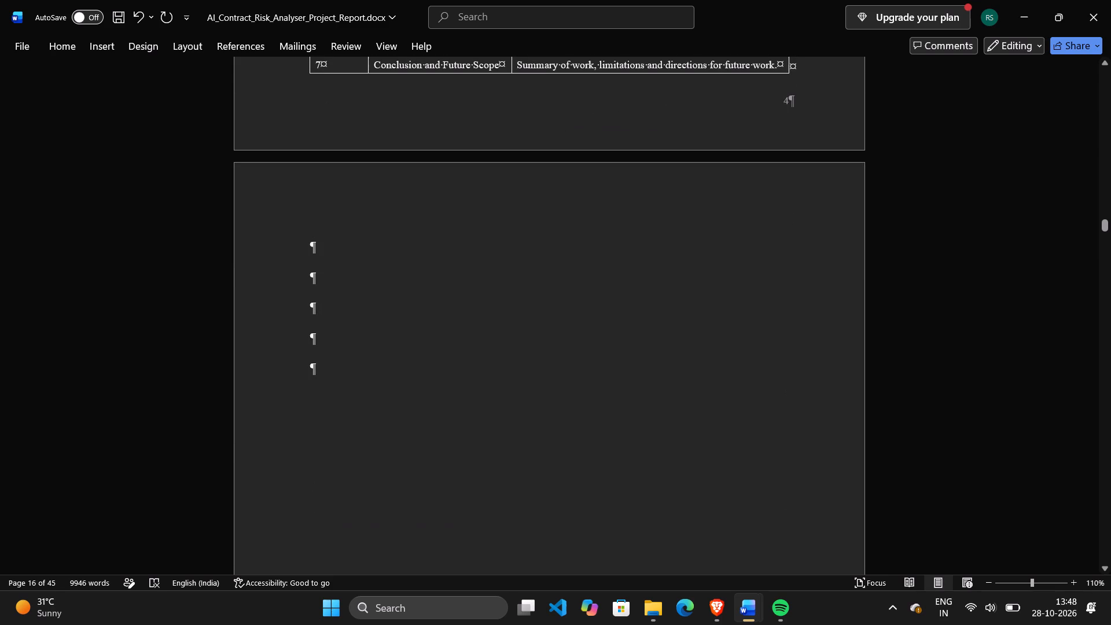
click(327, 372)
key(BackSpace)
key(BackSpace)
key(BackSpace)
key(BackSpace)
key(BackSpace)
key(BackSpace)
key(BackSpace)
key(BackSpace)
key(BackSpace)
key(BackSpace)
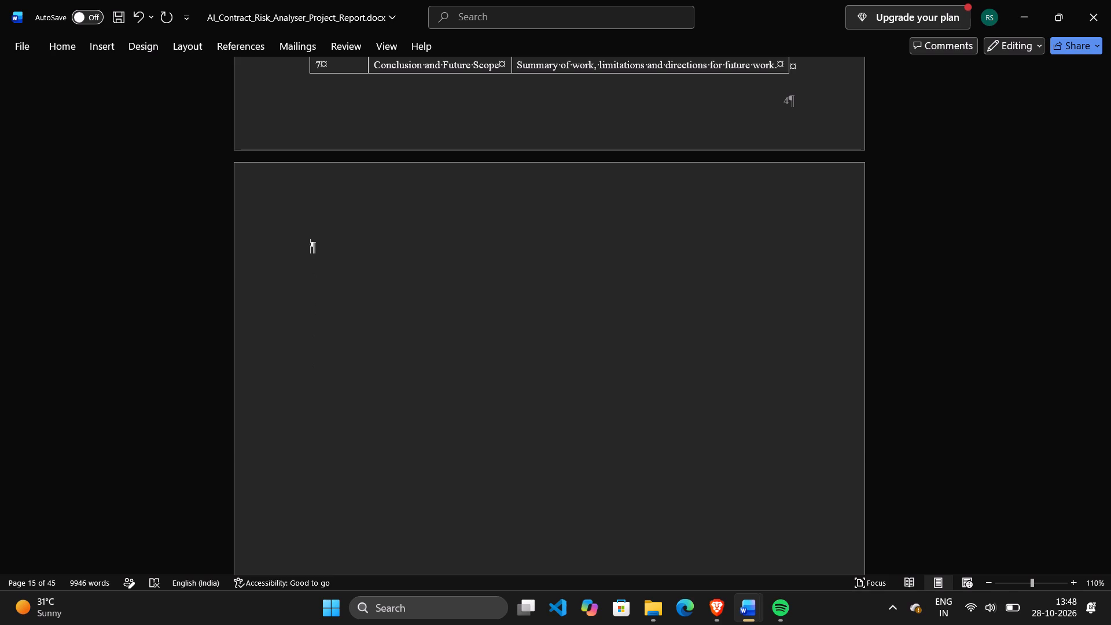
Place the cursor in the empty paragraph on the blank page after Table 2.
key(Right)
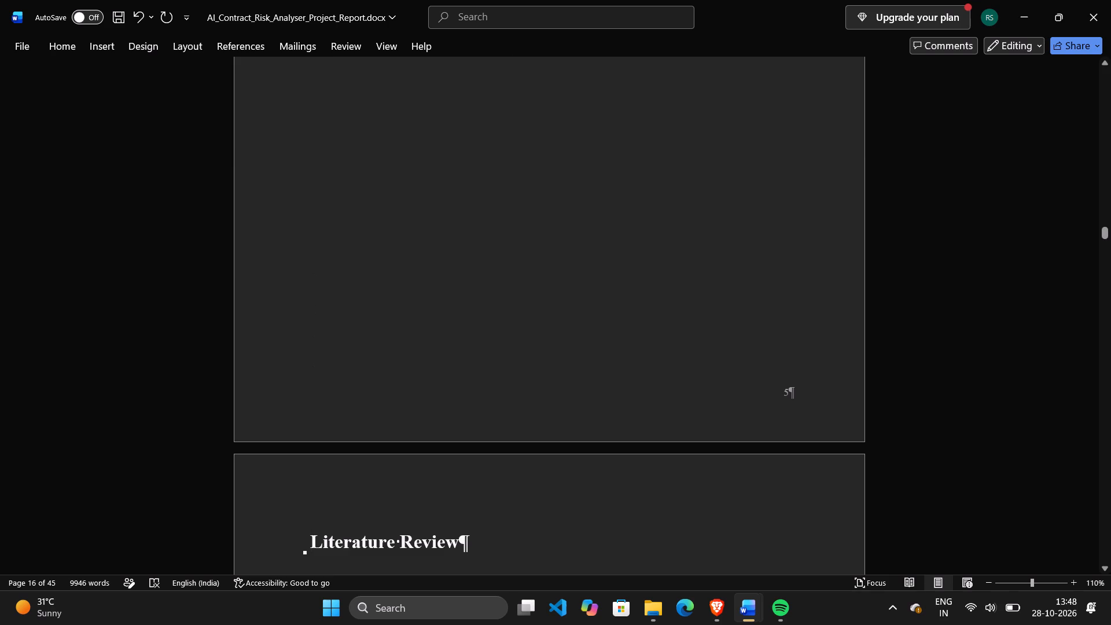
scroll(327, 372, up, 3)
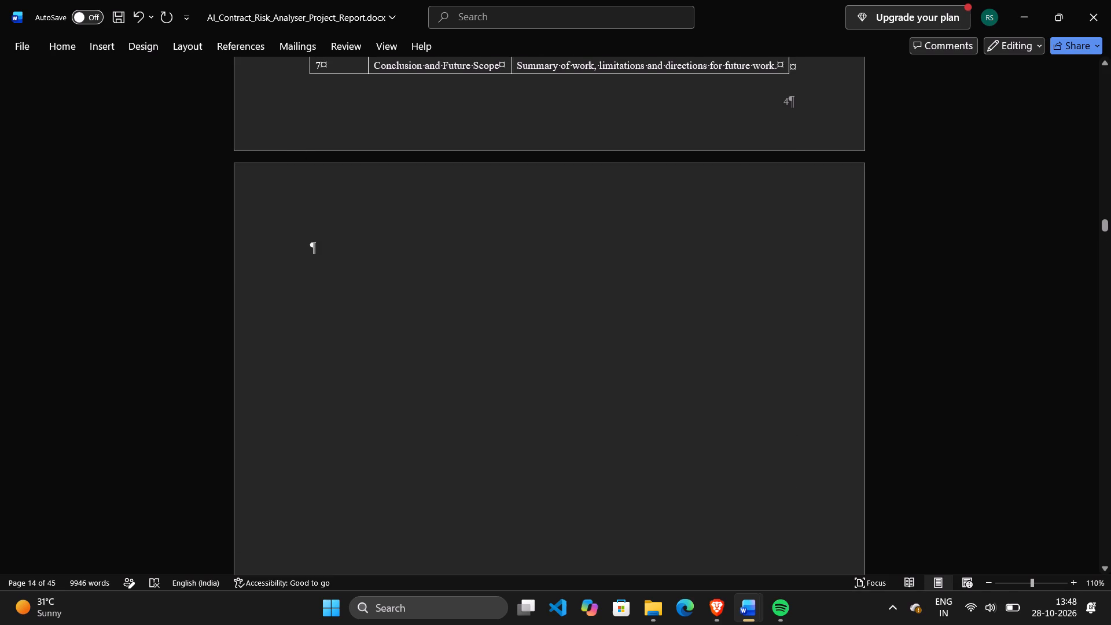
click(341, 247)
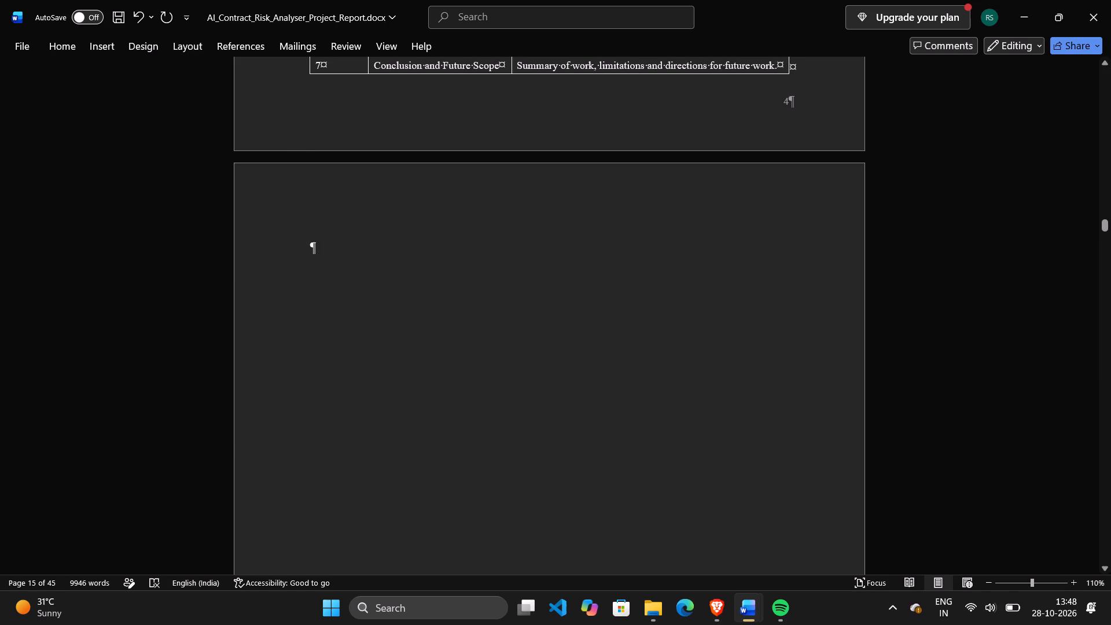